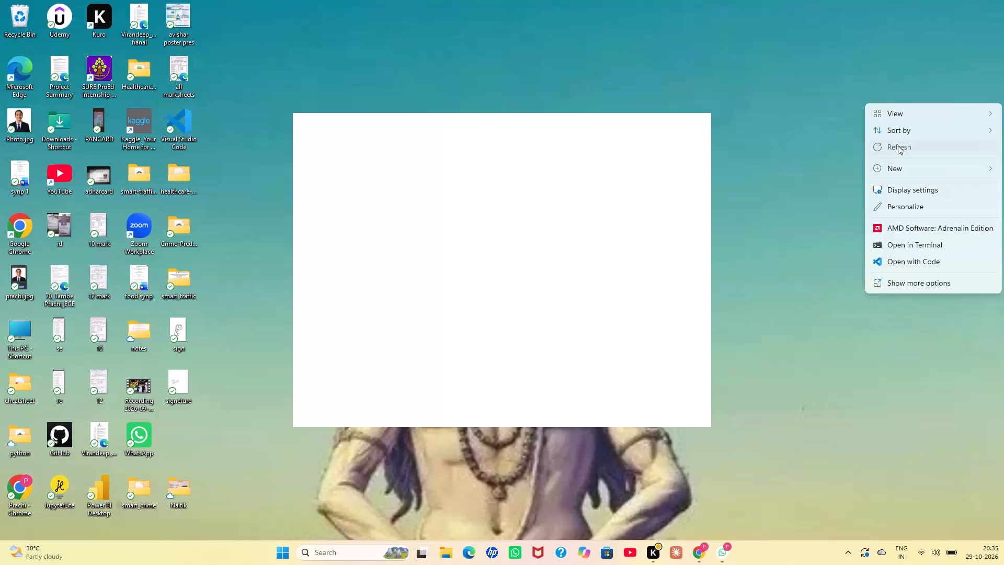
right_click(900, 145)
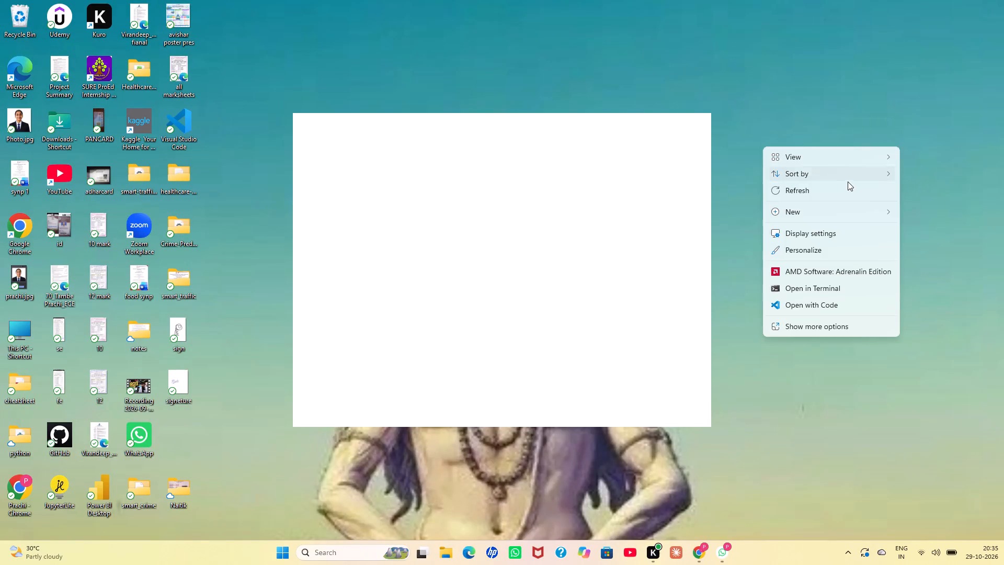
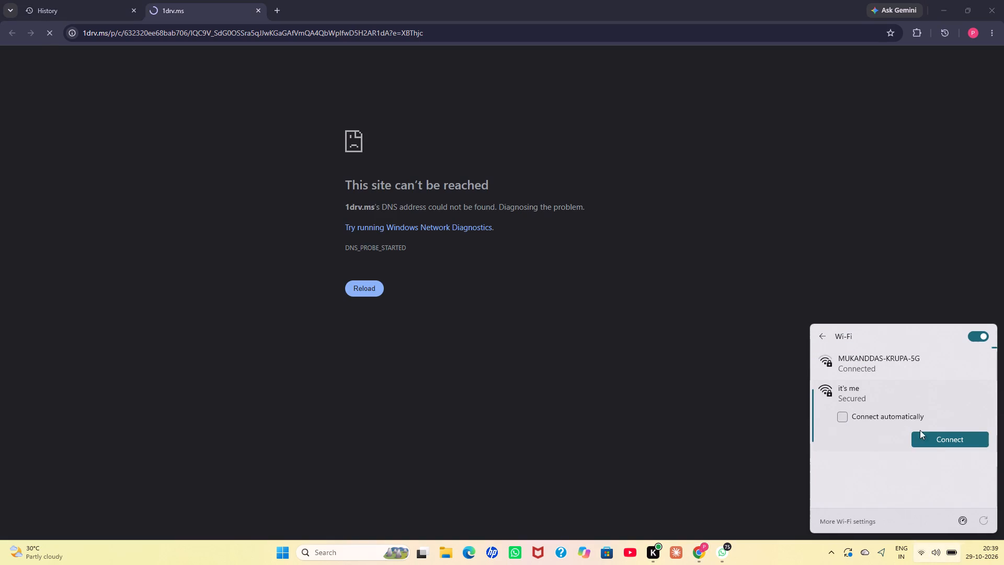
Connect the computer to the secured Wi-Fi network "it's me" and dismiss the network list.
left_click(937, 440)
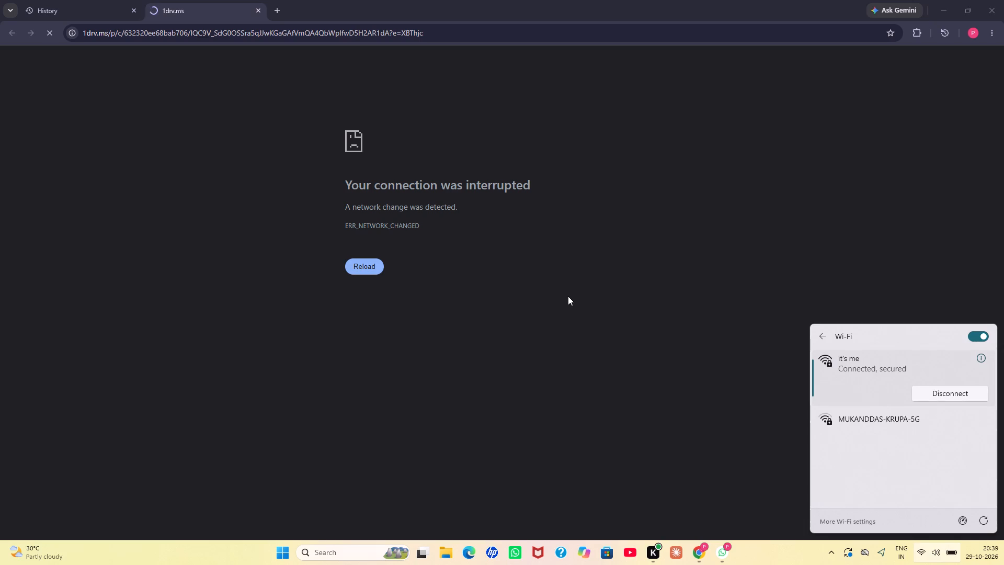
left_click(568, 296)
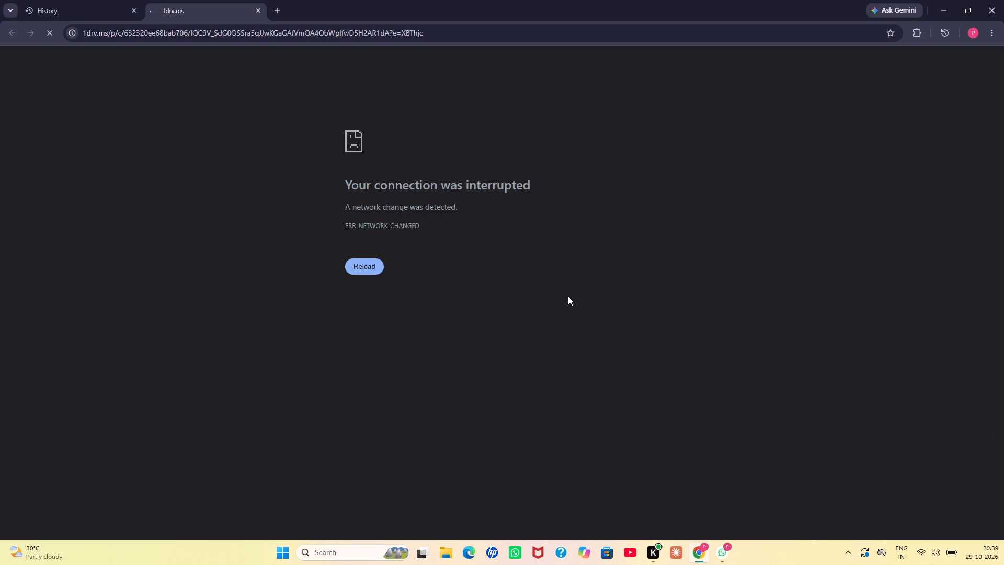
Reload the 1drv.ms shared link page in the browser.
left_click(367, 257)
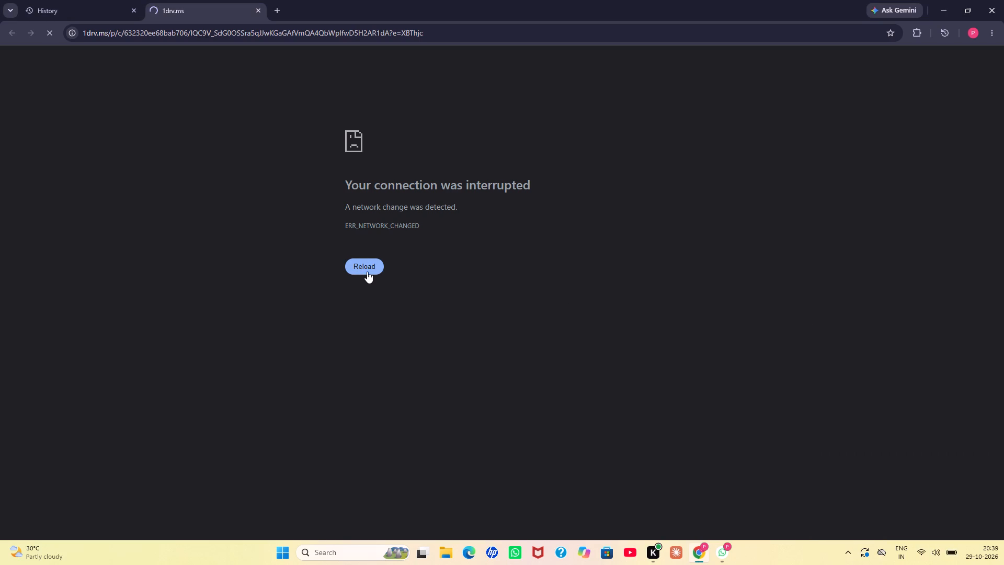
left_click(371, 266)
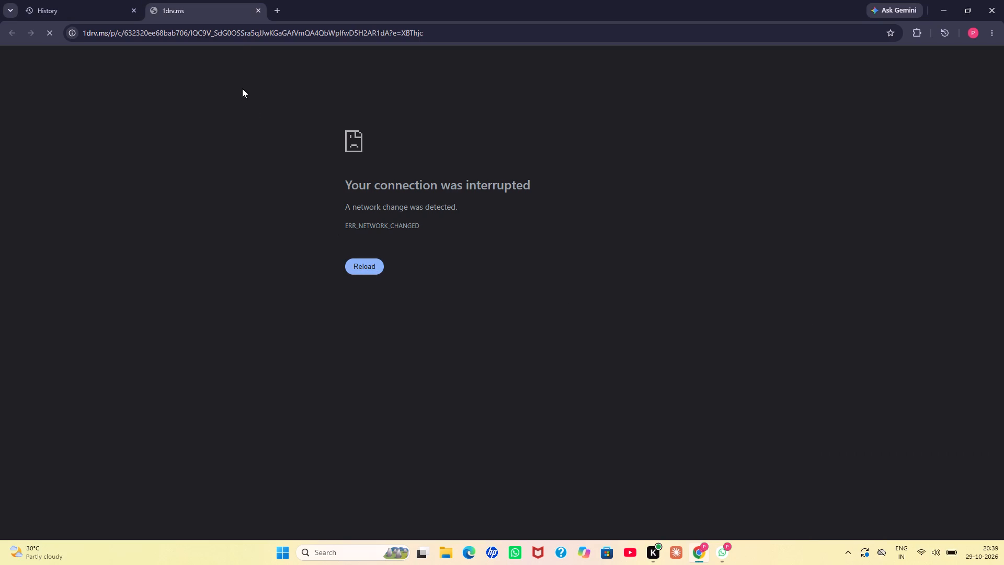
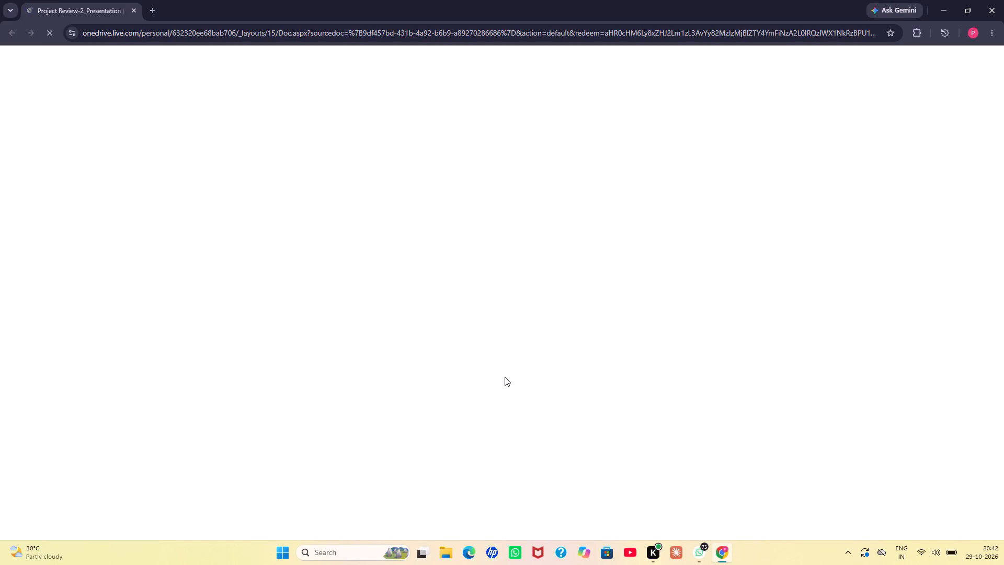
Switch the computer's Wi-Fi connection to the secured network "vivo Y02" and dismiss the network list.
left_click(922, 552)
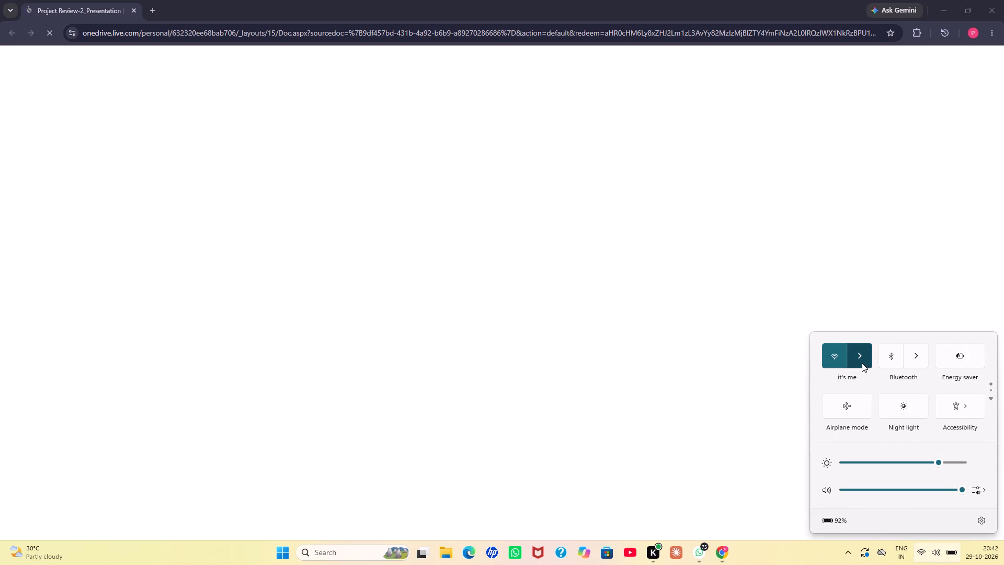
left_click(862, 359)
scroll(914, 454, "down", 2)
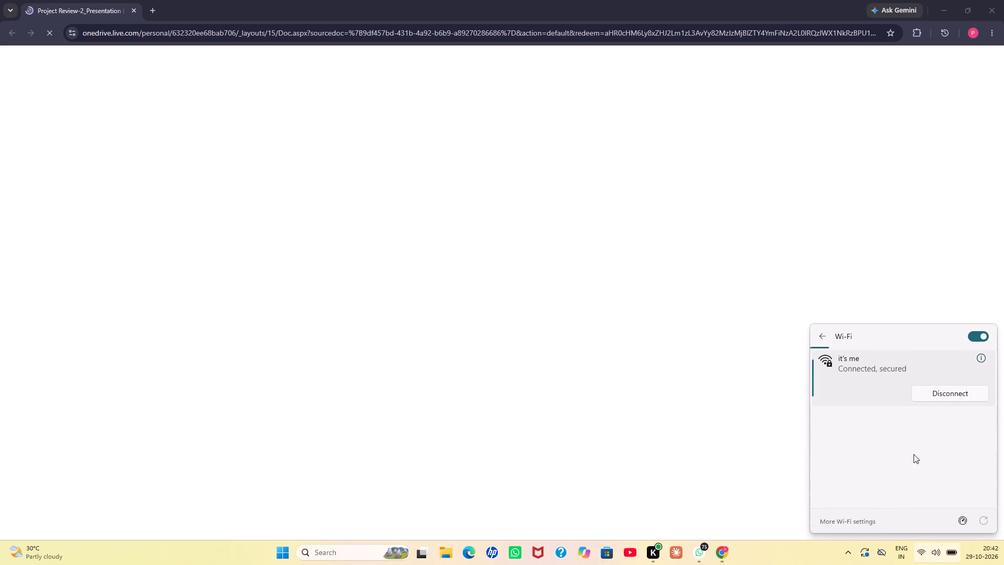
scroll(914, 454, "down", 1)
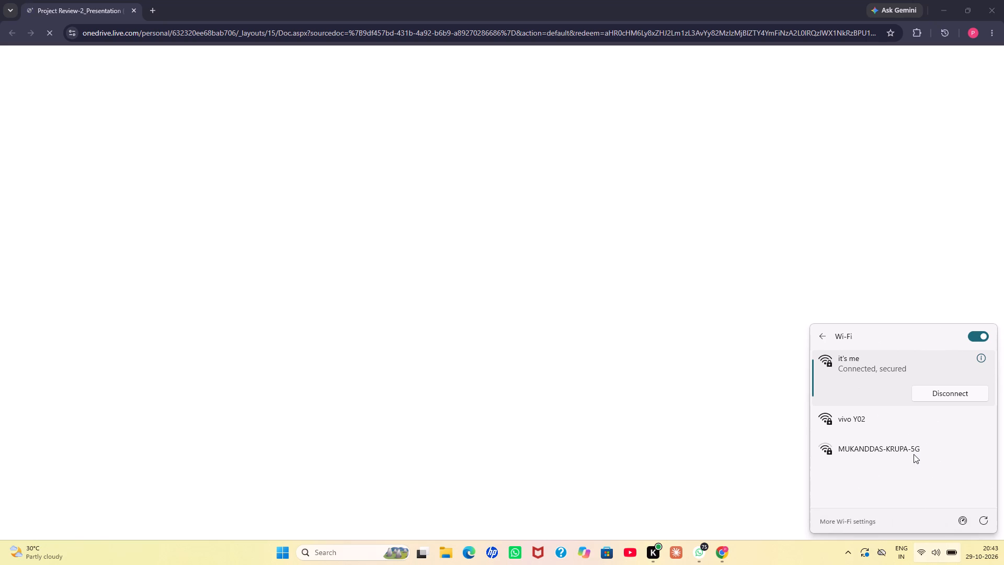
left_click(874, 418)
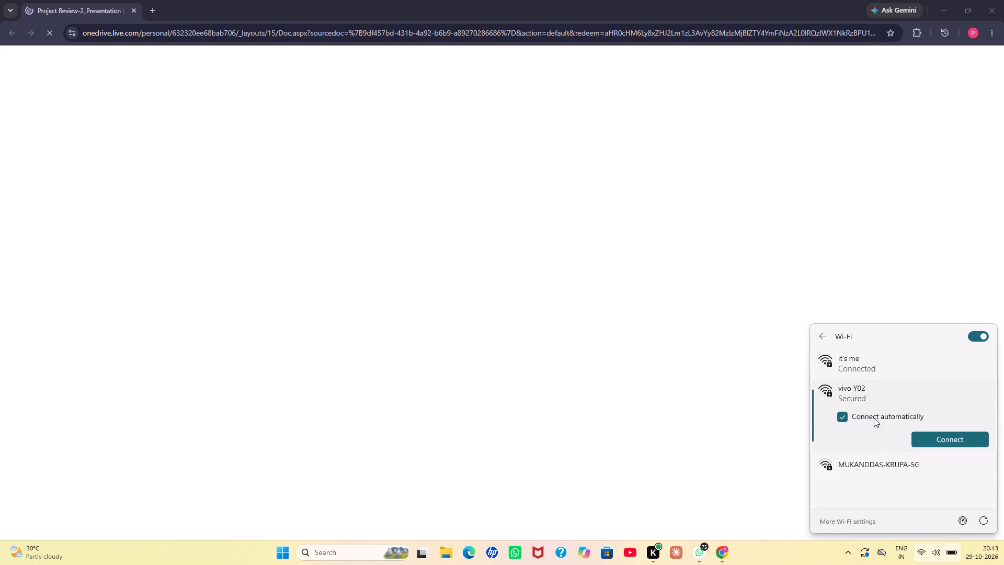
left_click(926, 438)
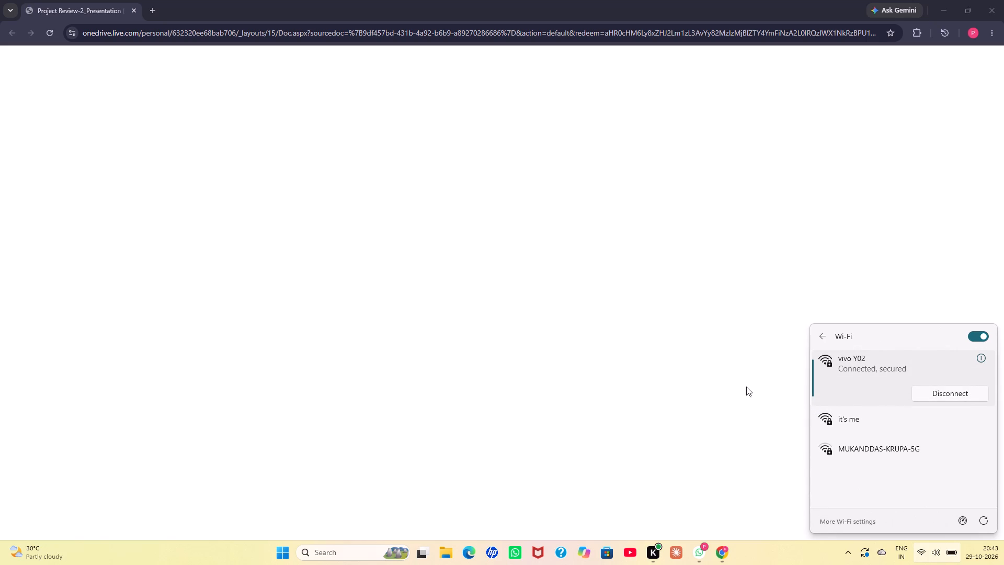
left_click(733, 383)
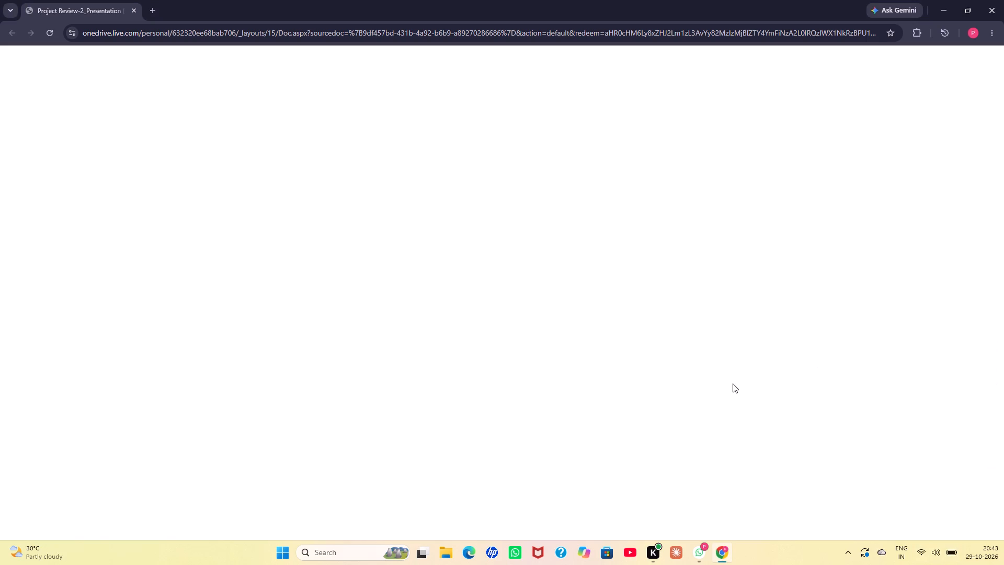
Reload the OneDrive page of the Project Review-2 presentation in the browser.
left_click(86, 10)
left_click(202, 167)
key("ctrl+r")
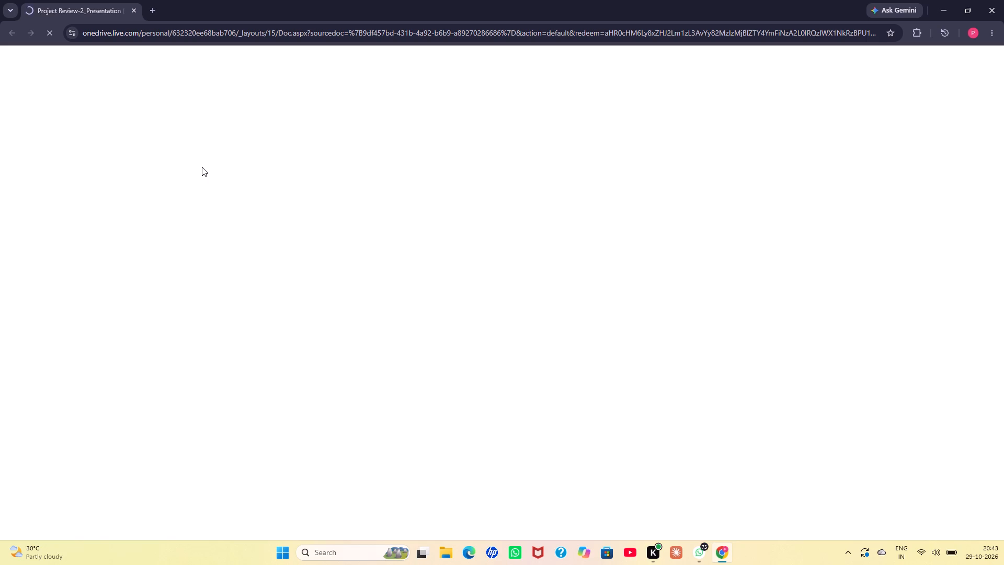
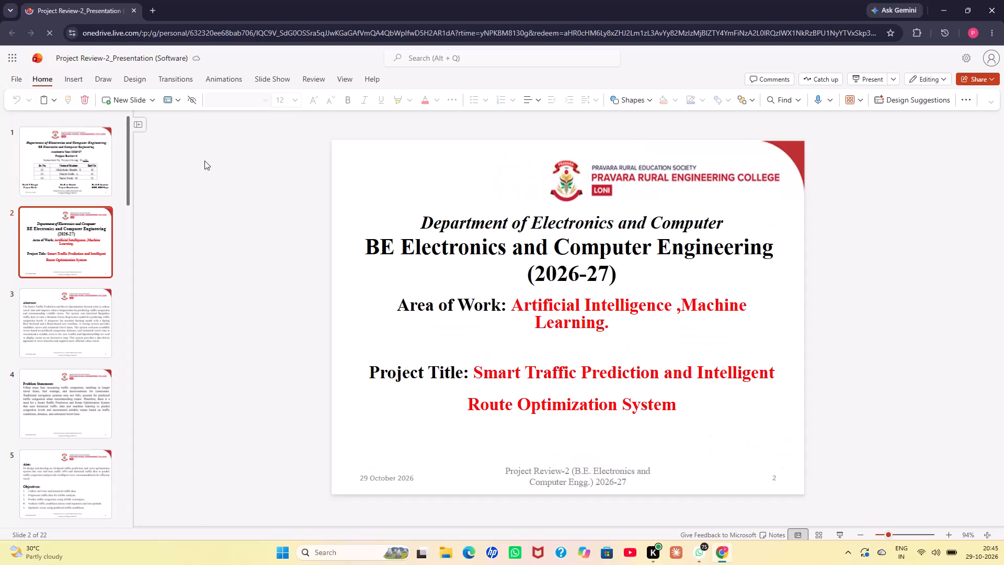
Review the Abstract slide and skim the thumbnails of the whole presentation.
left_click(50, 322)
scroll(50, 322, "down", 8)
scroll(50, 322, "up", 2)
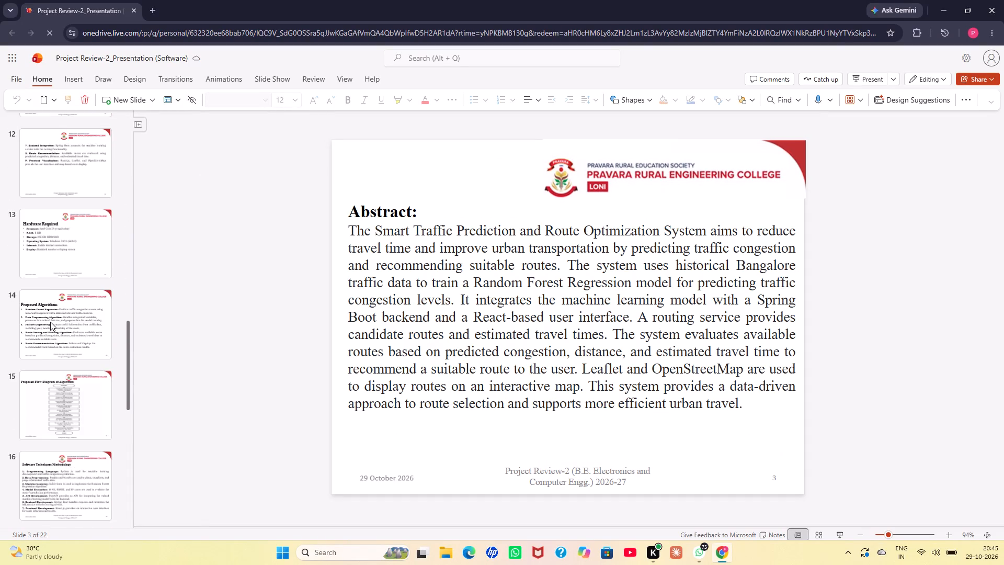
scroll(50, 322, "up", 12)
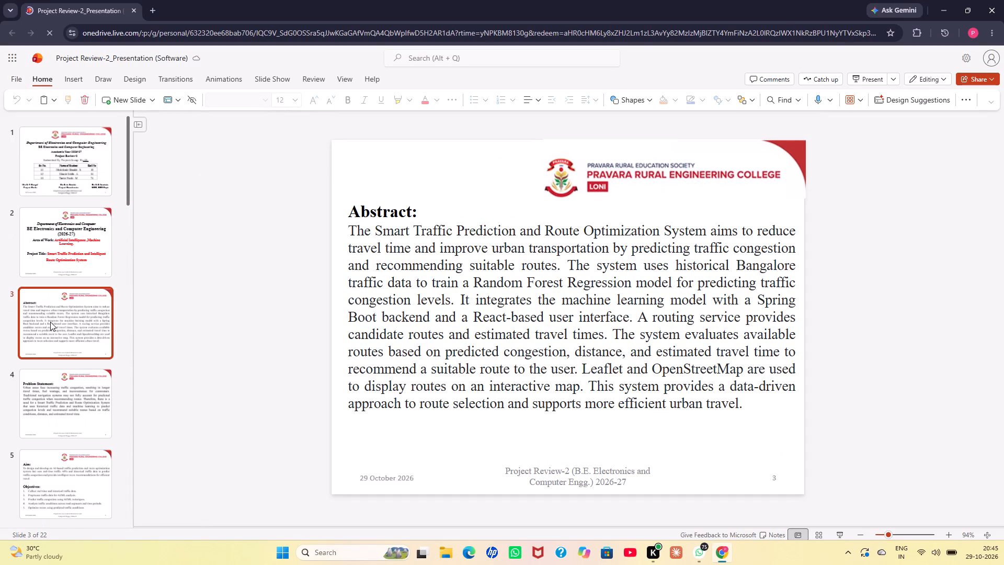
scroll(55, 363, "down", 8)
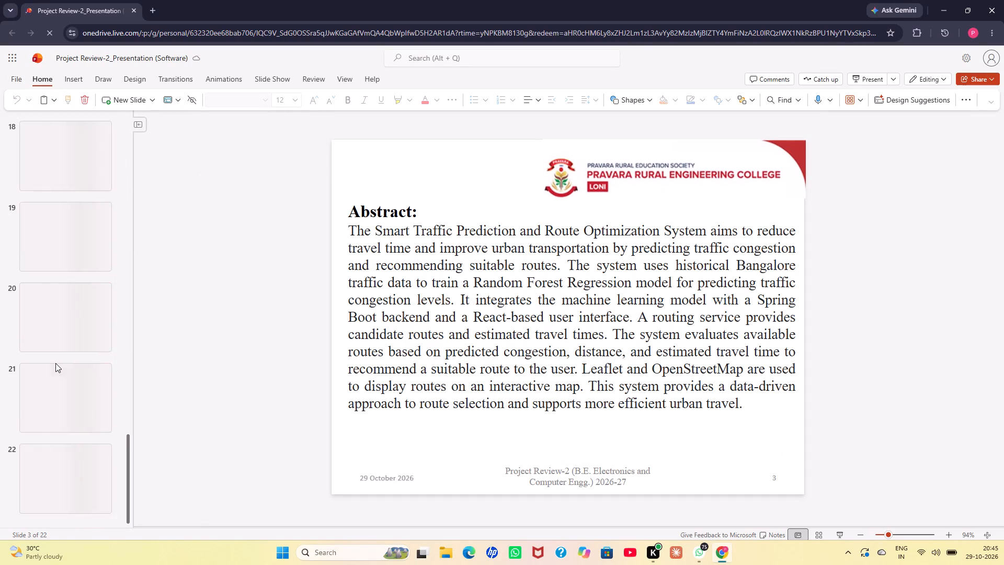
scroll(55, 363, "down", 4)
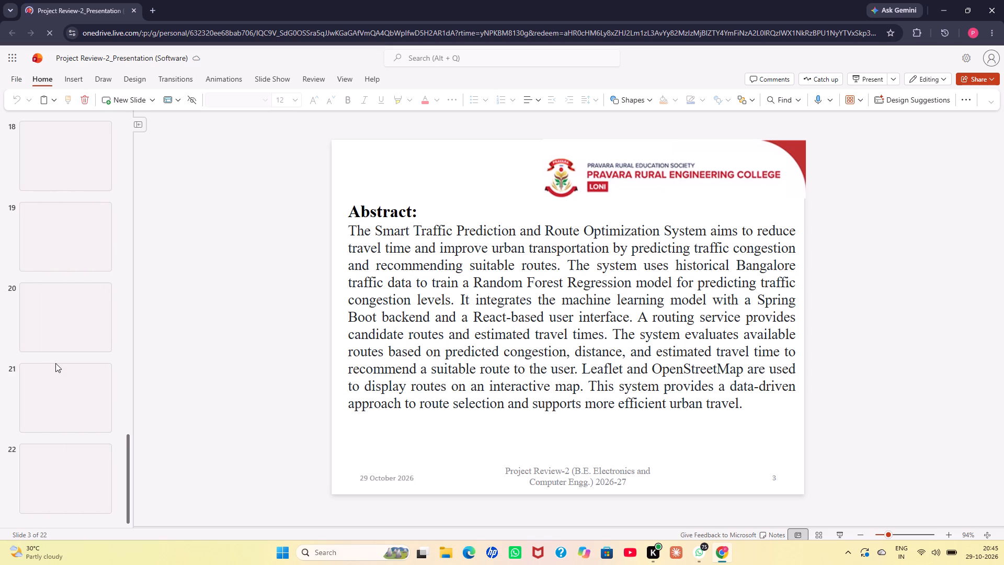
scroll(55, 363, "down", 1)
scroll(55, 363, "up", 5)
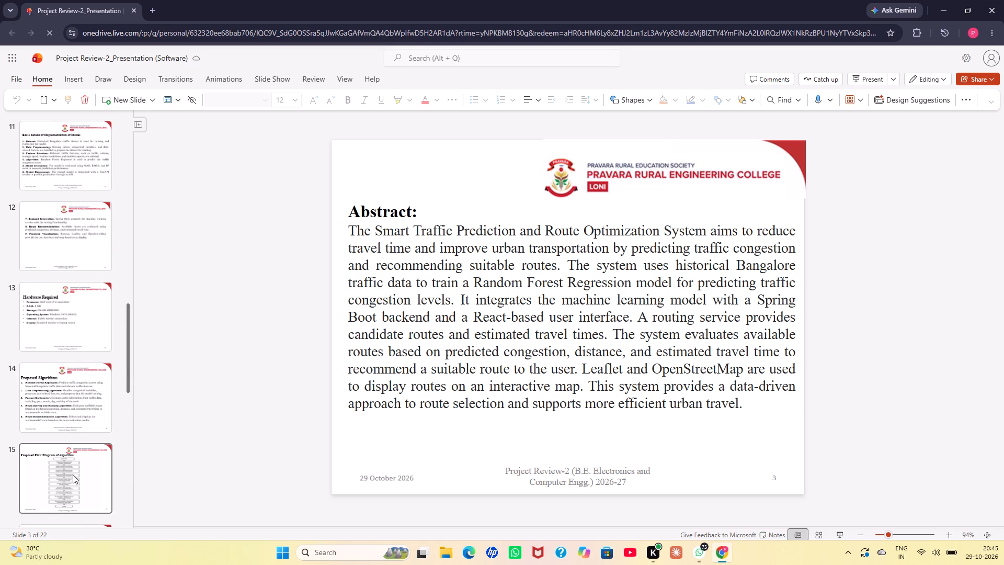
left_click(73, 474)
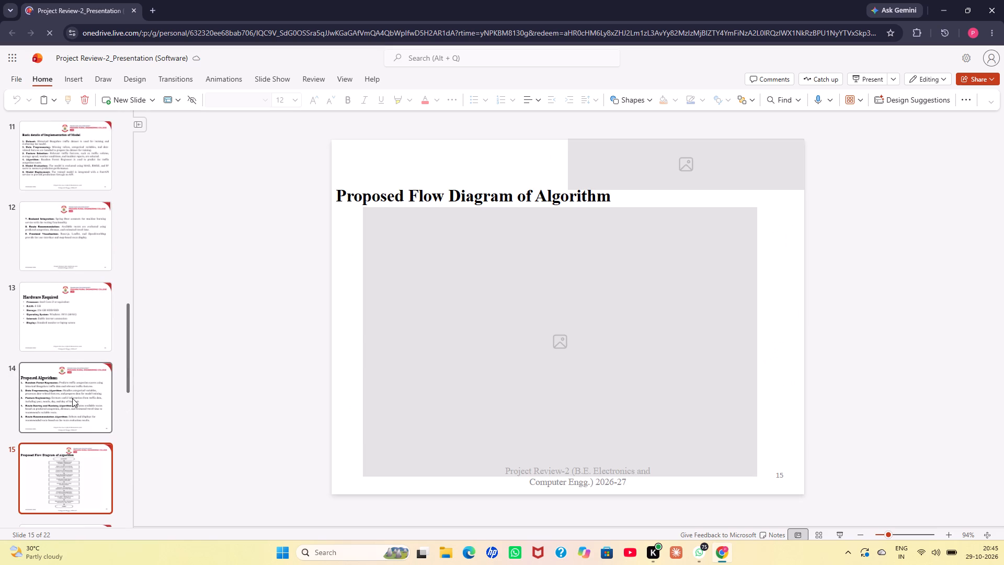
scroll(72, 398, "down", 6)
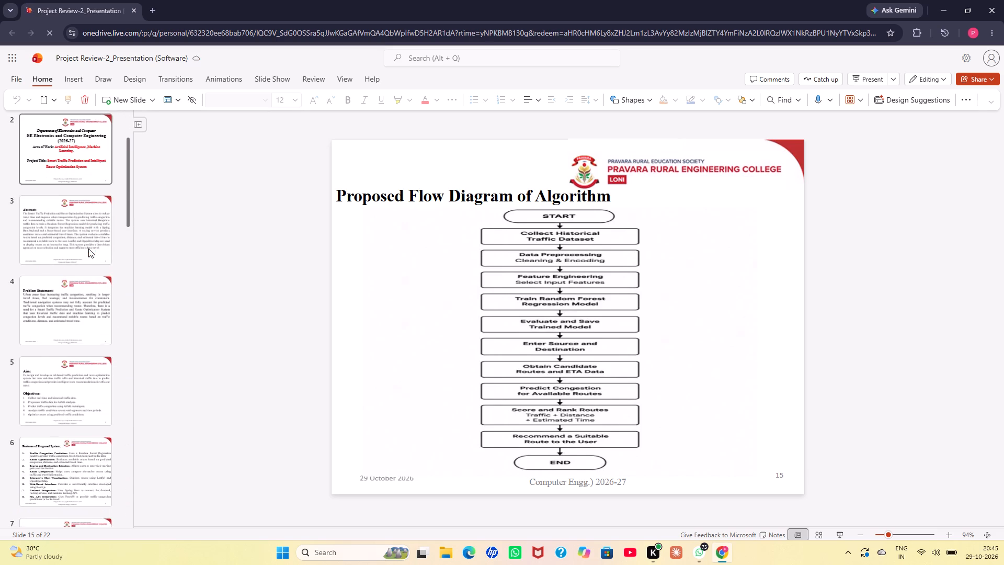
scroll(88, 248, "down", 5)
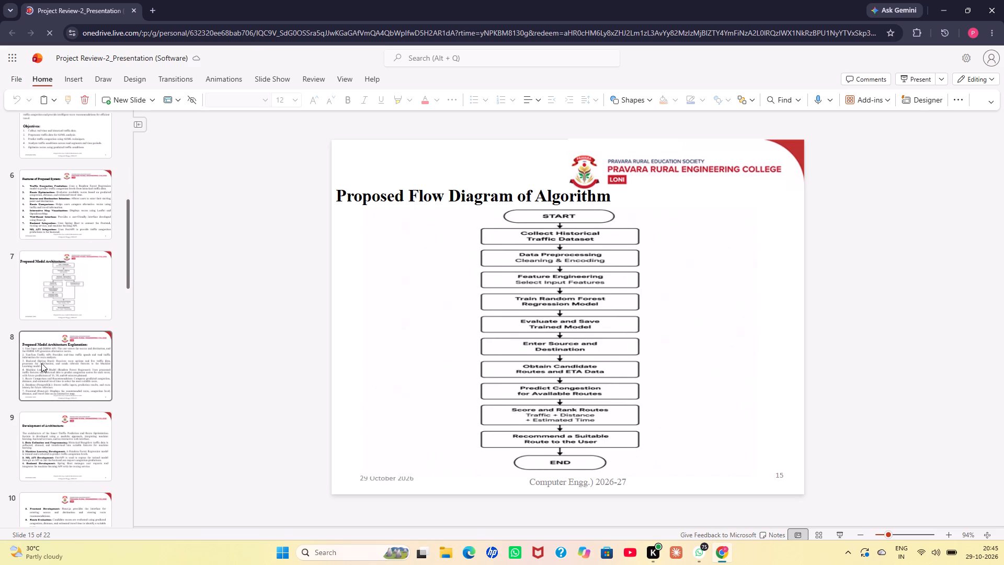
scroll(66, 315, "down", 7)
scroll(66, 315, "up", 1)
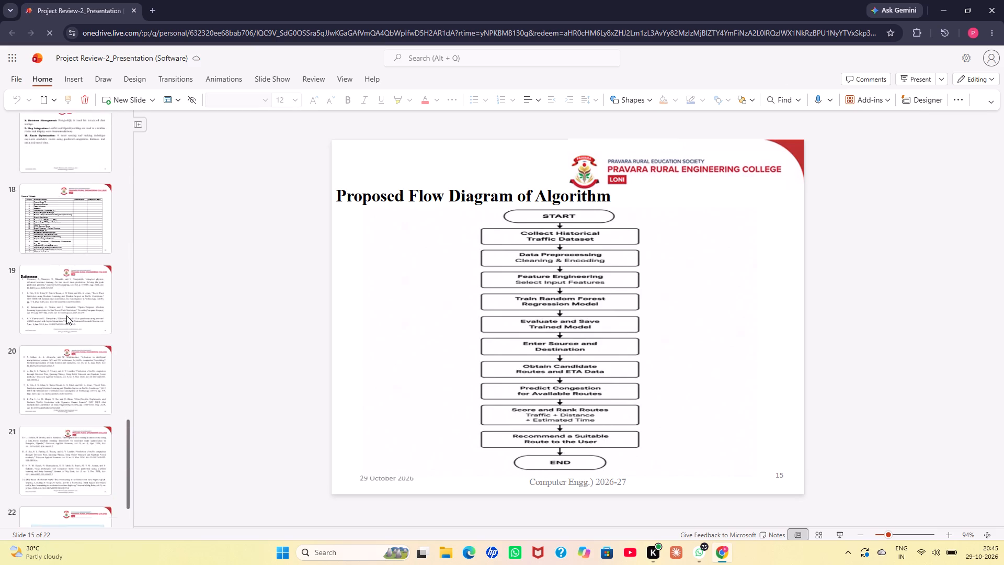
scroll(66, 315, "up", 1)
scroll(73, 213, "up", 3)
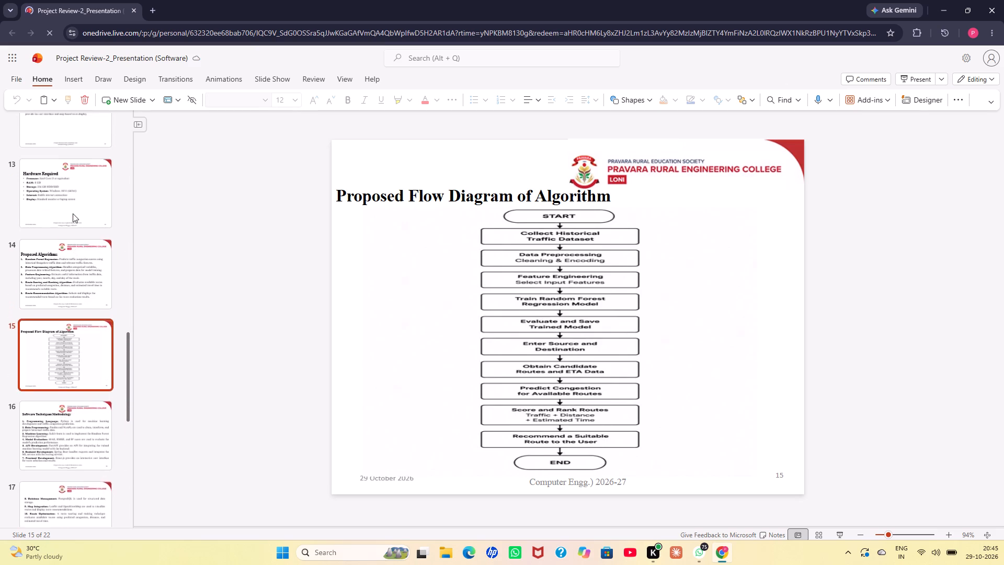
scroll(73, 213, "up", 8)
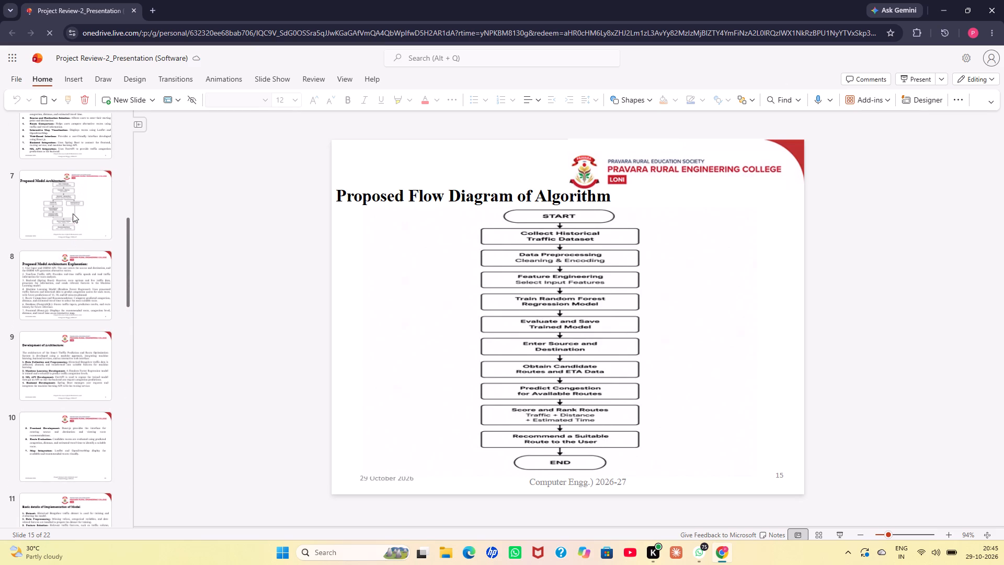
scroll(73, 213, "up", 1)
Examine the Proposed Model Architecture slide, the Features of Proposed System slide, and the Aim and Objectives slide.
left_click(73, 213)
left_click(73, 213)
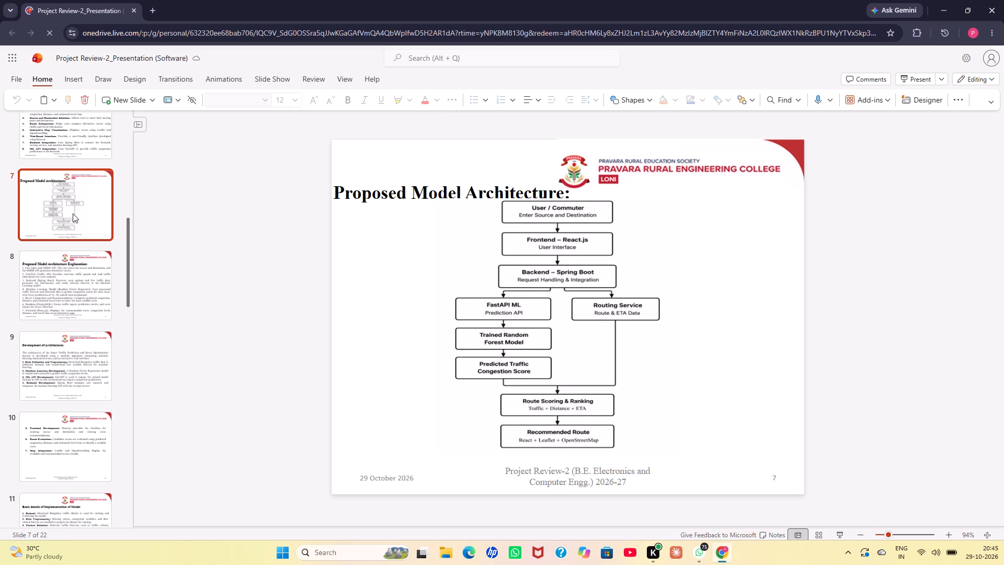
scroll(500, 349, "up", 2)
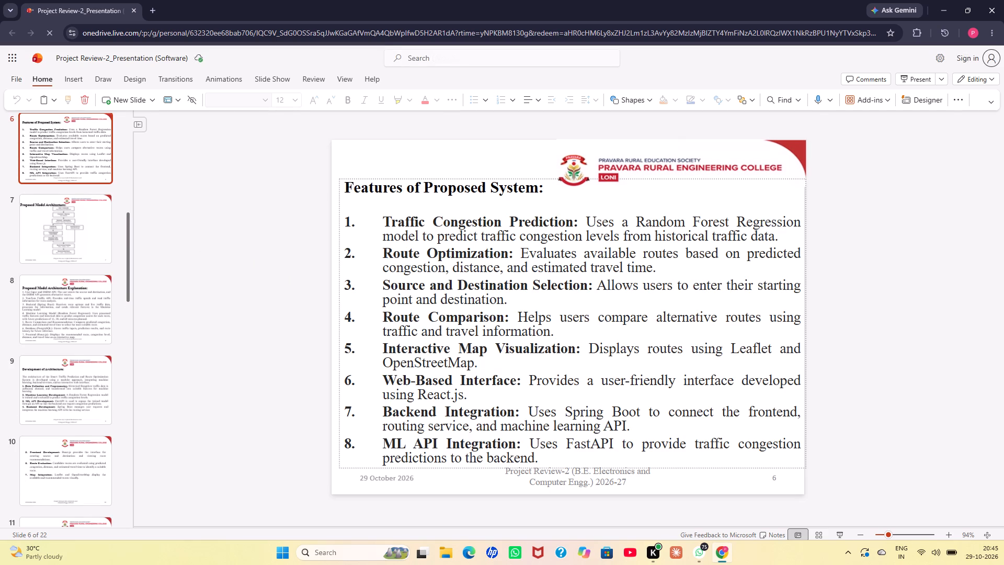
left_click(76, 242)
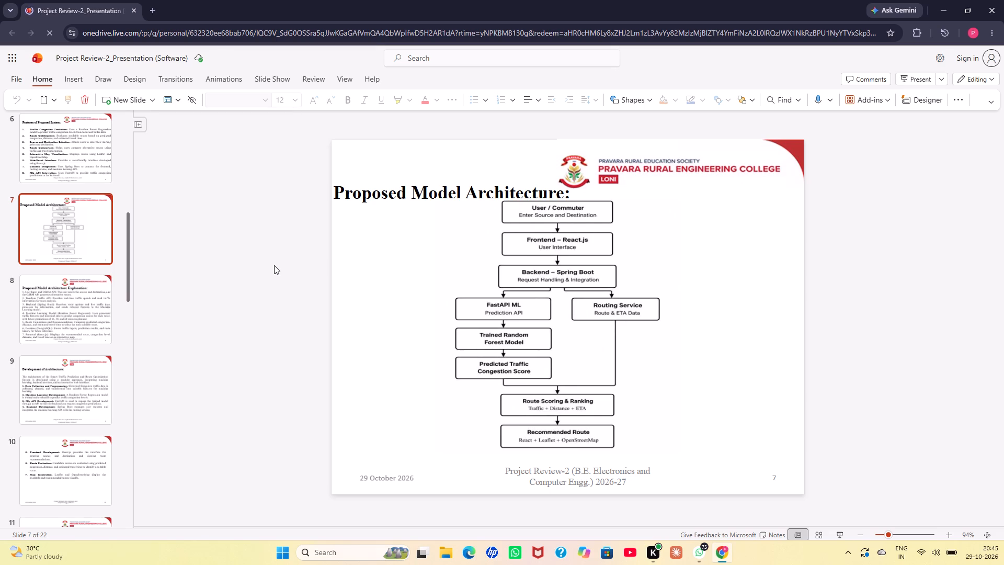
scroll(274, 265, "up", 2)
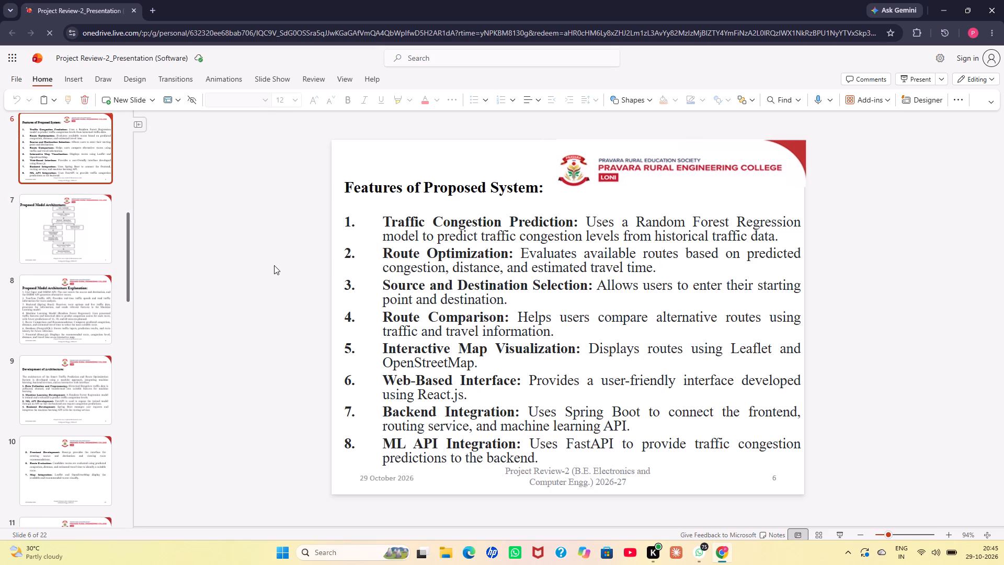
scroll(274, 265, "up", 4)
scroll(274, 265, "down", 4)
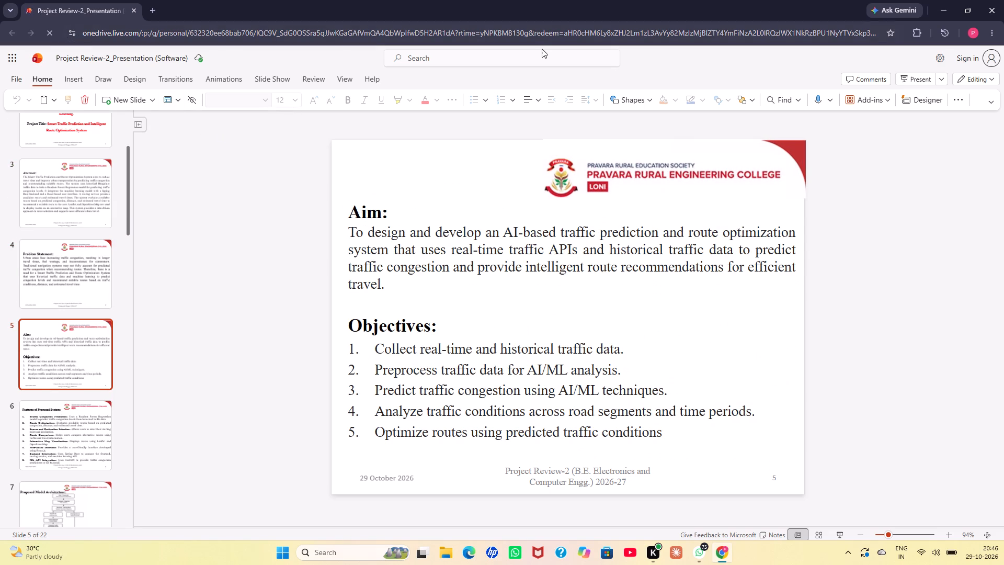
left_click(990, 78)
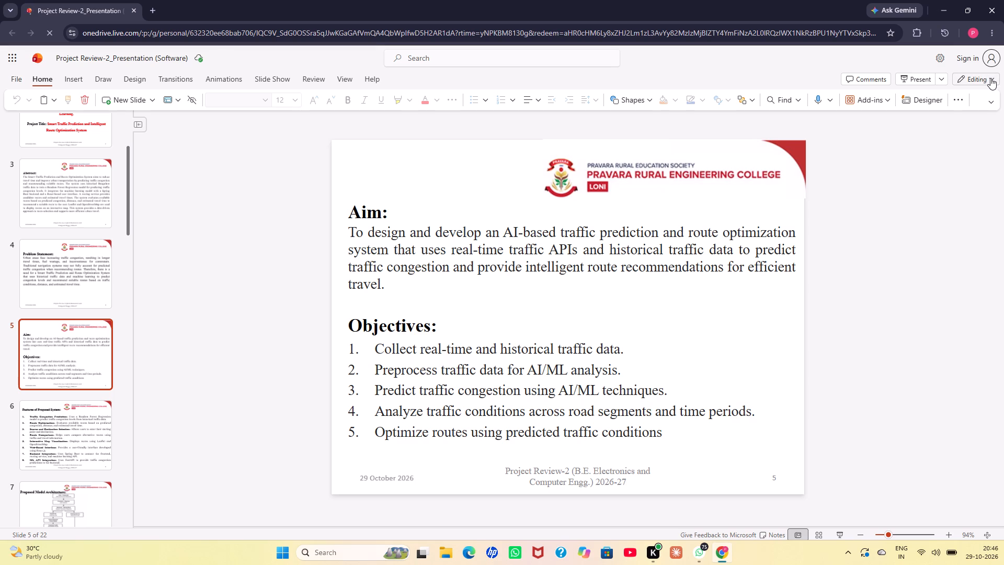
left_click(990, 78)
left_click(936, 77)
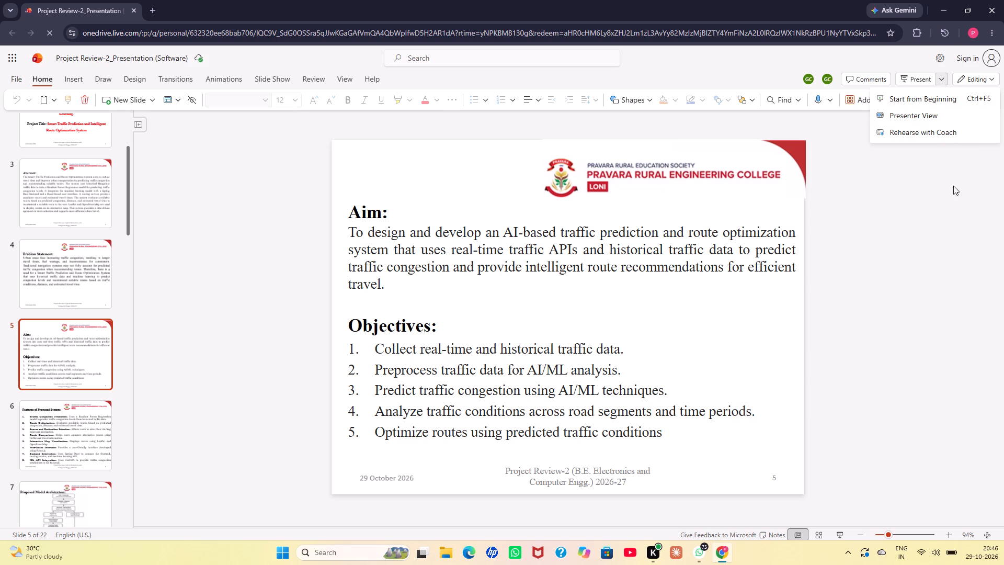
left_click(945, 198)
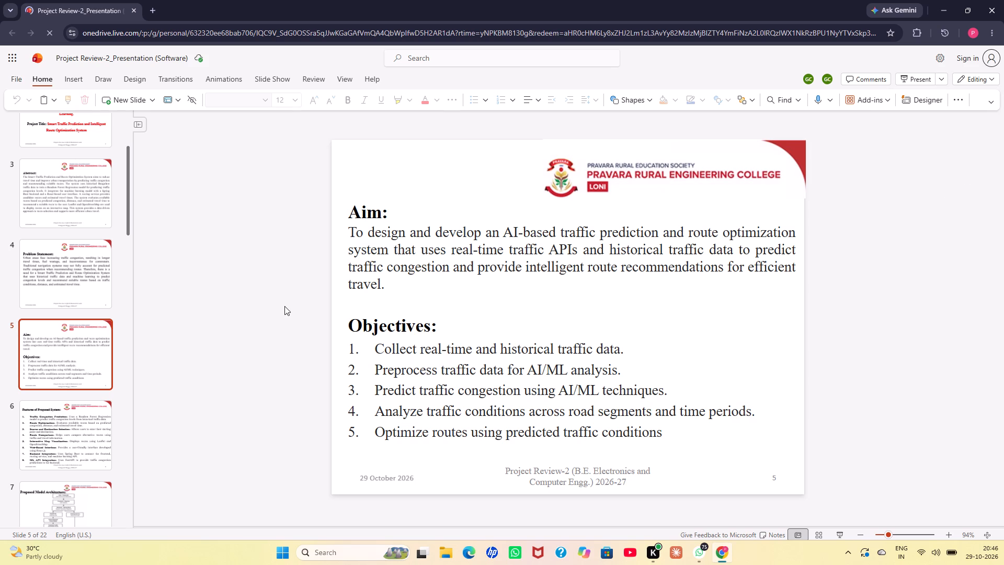
Review the slides from Proposed Model Architecture through Basic details of Implementation of Model.
scroll(87, 477, "down", 1)
left_click(89, 451)
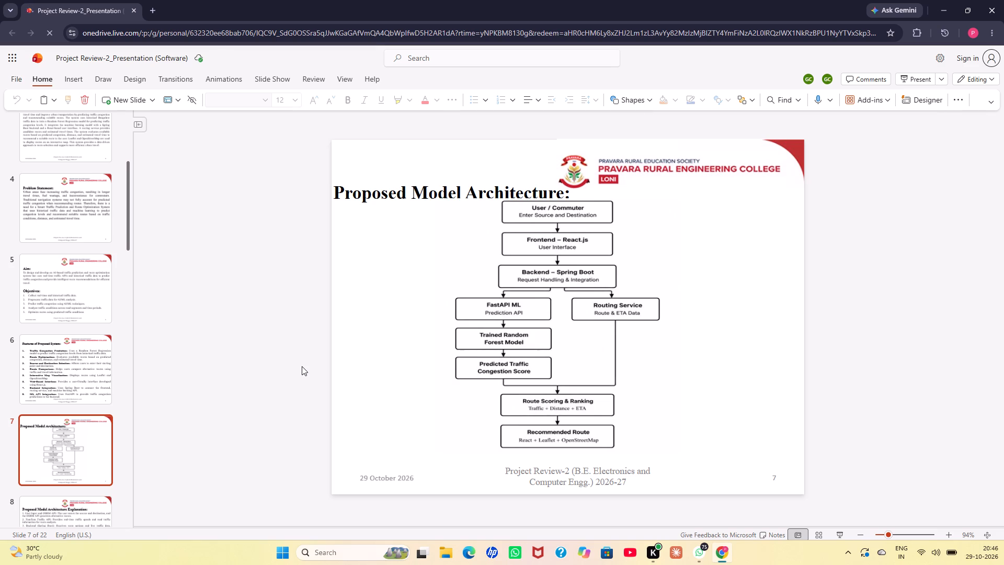
scroll(302, 366, "down", 13)
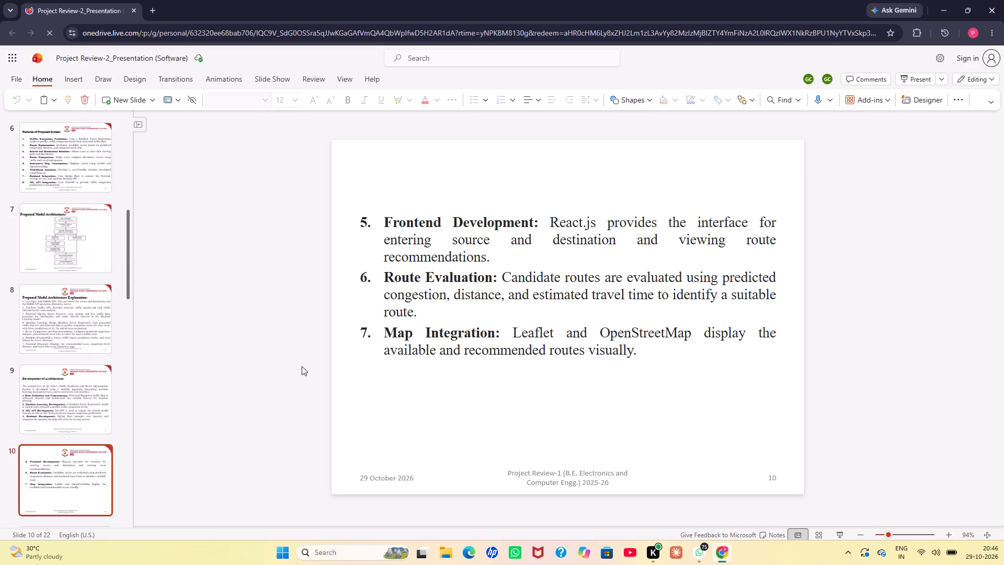
scroll(302, 366, "down", 5)
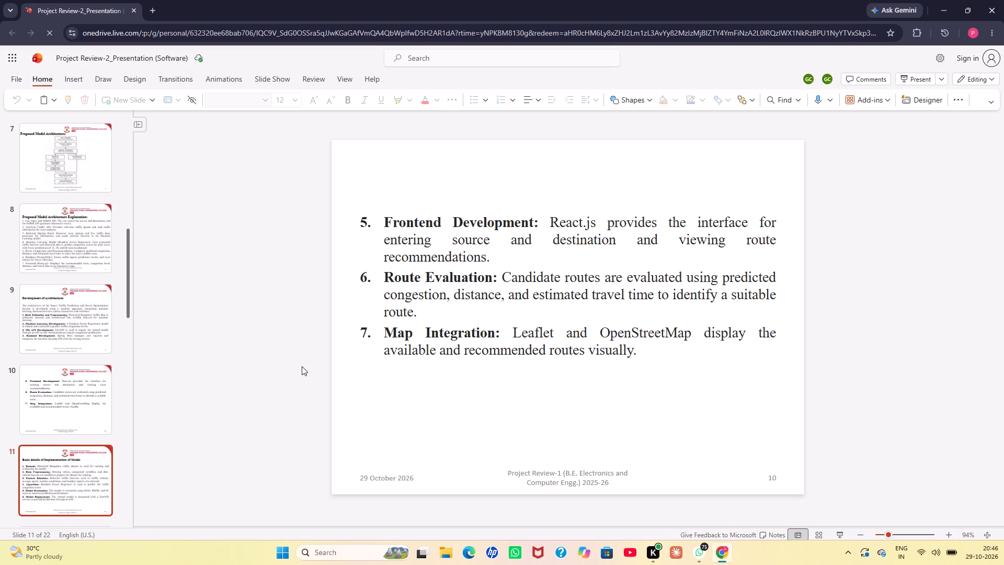
scroll(302, 366, "down", 5)
scroll(302, 366, "up", 1)
scroll(65, 253, "up", 9)
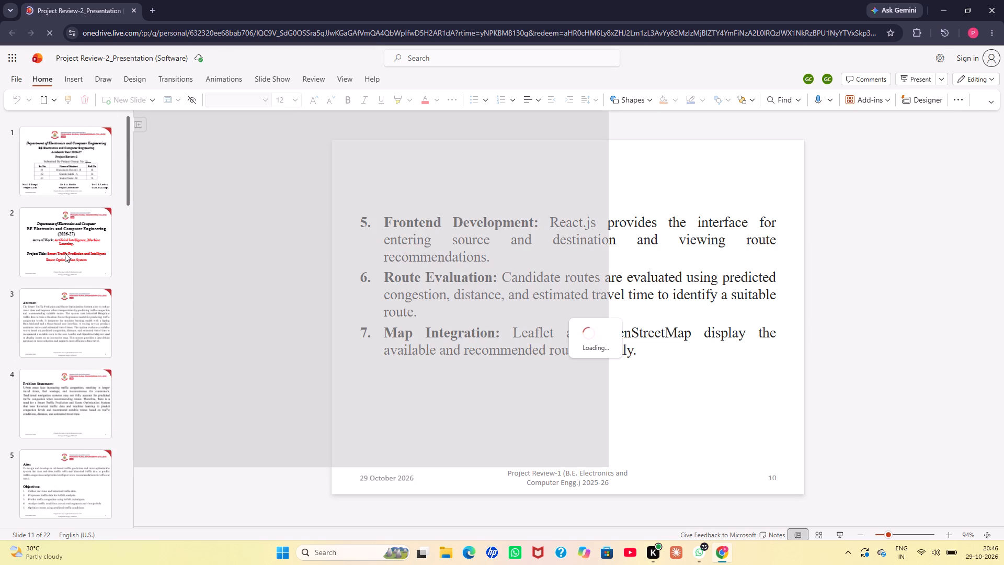
scroll(65, 253, "up", 3)
left_click(884, 257)
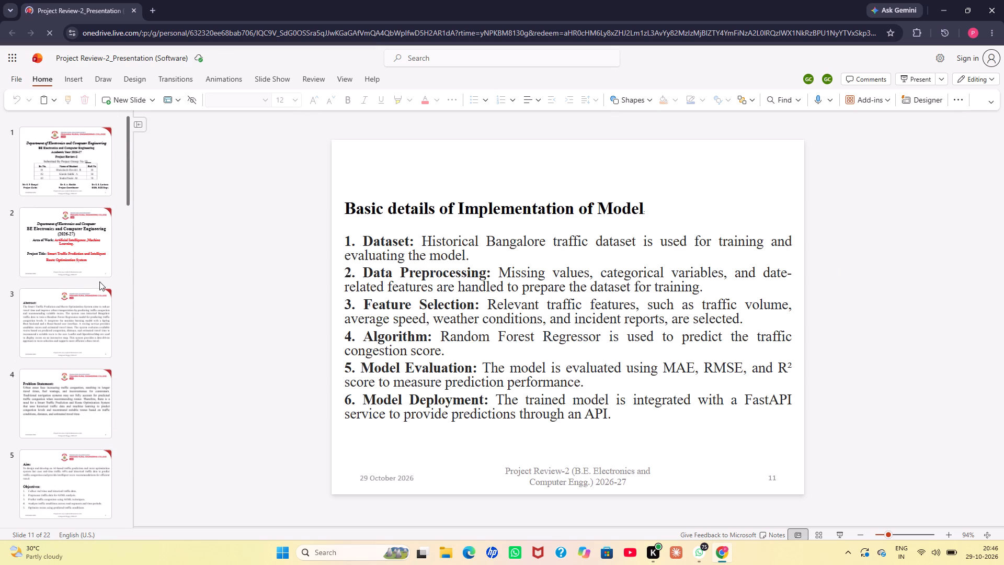
Compare the Proposed Model Architecture Explanation slide with the Development of Architecture slide and its continuation on slide 10.
scroll(37, 403, "down", 4)
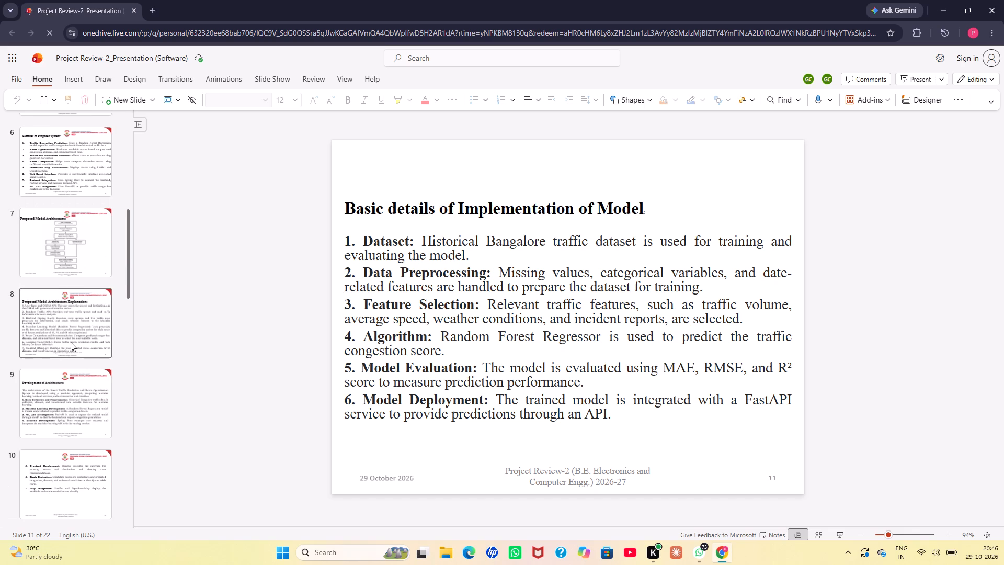
left_click(61, 334)
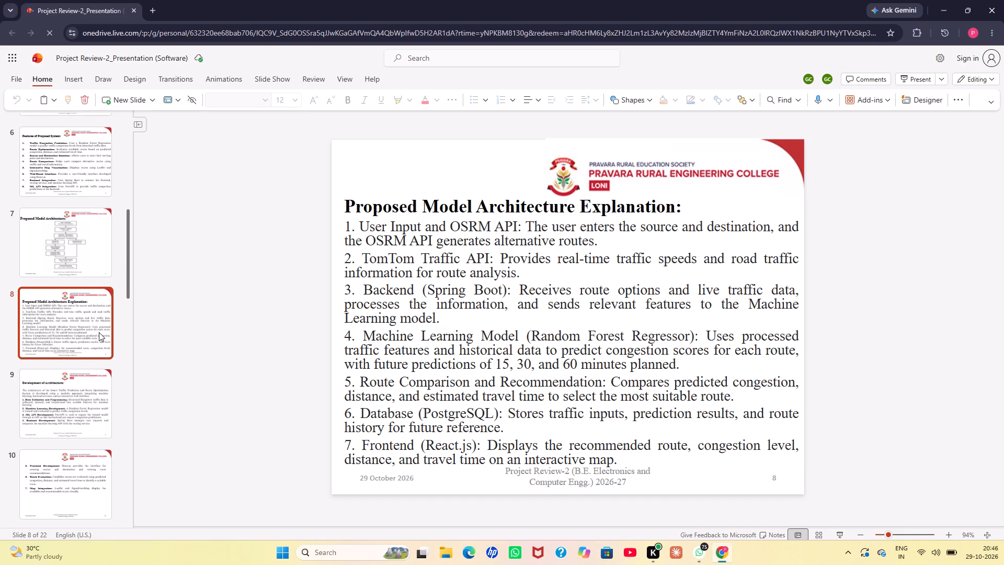
left_click(67, 404)
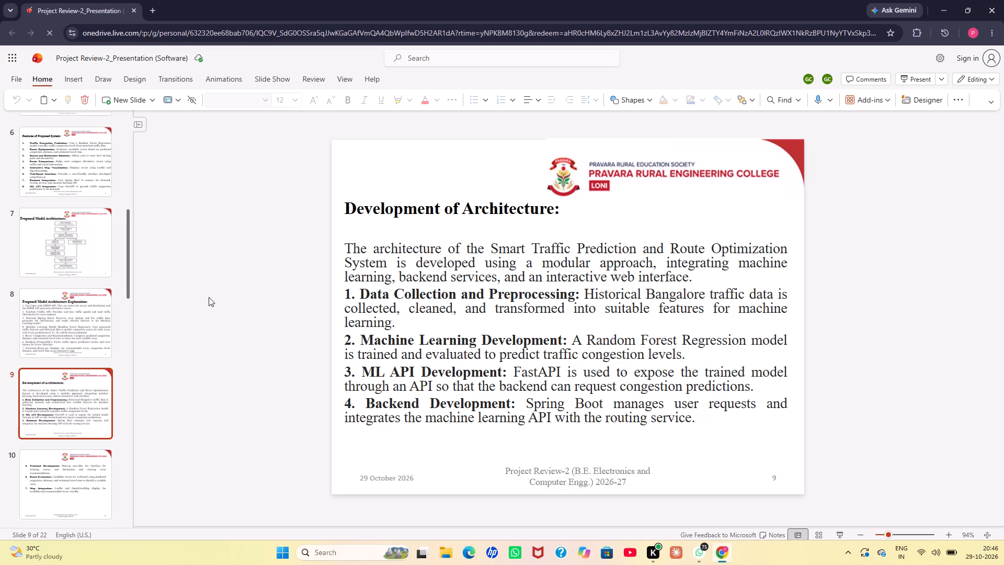
left_click(78, 477)
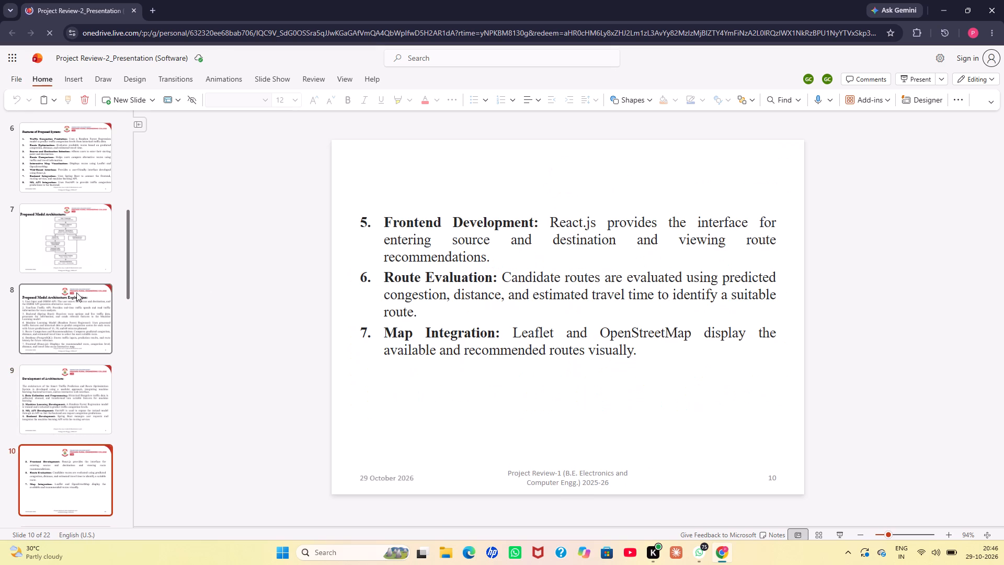
left_click(76, 308)
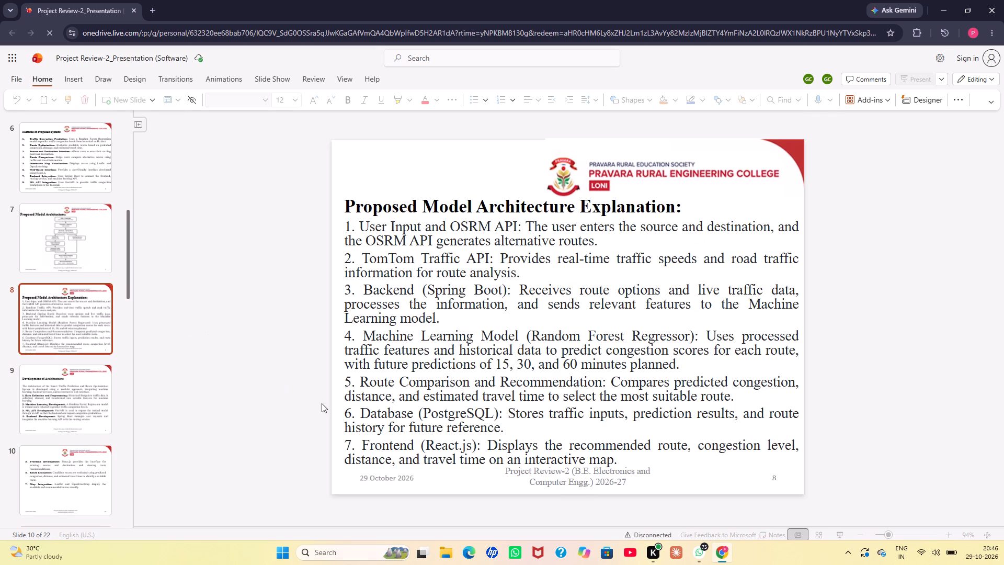
left_click(62, 406)
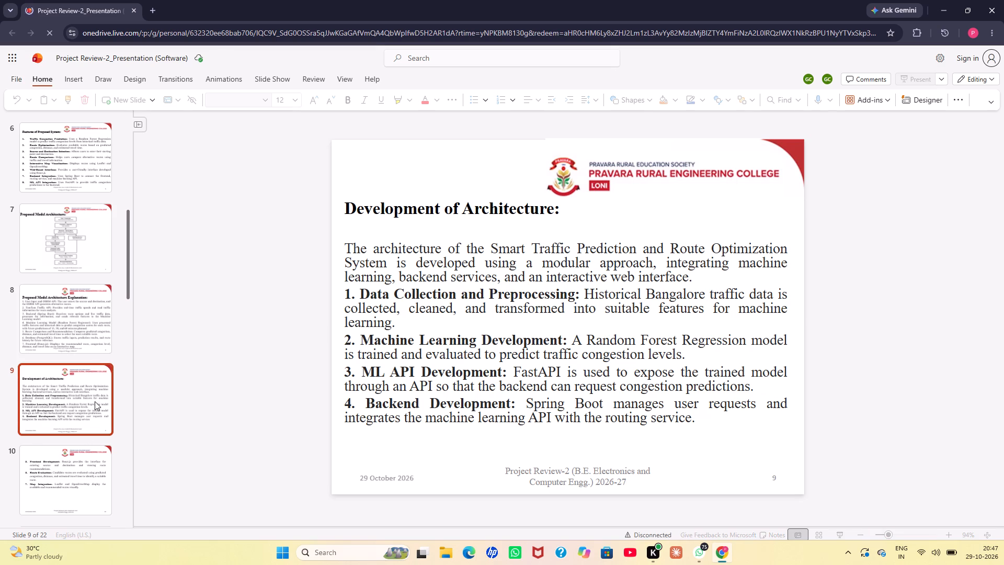
left_click(76, 460)
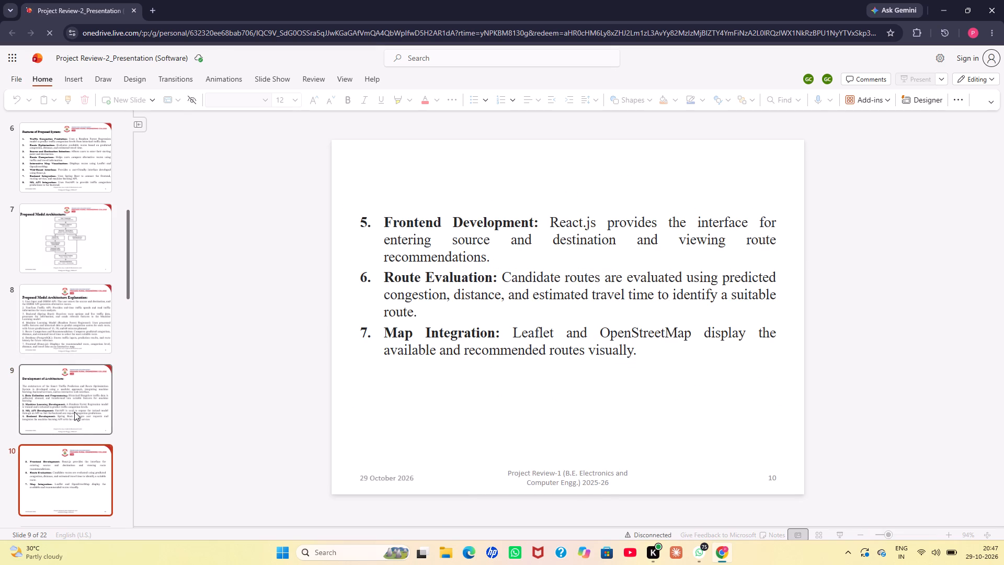
scroll(66, 415, "down", 1)
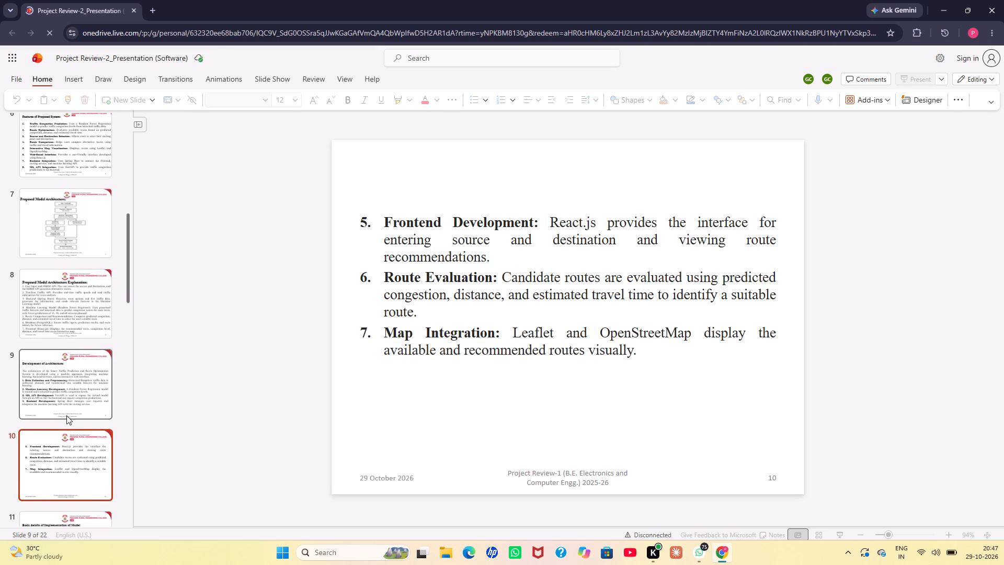
scroll(66, 415, "down", 2)
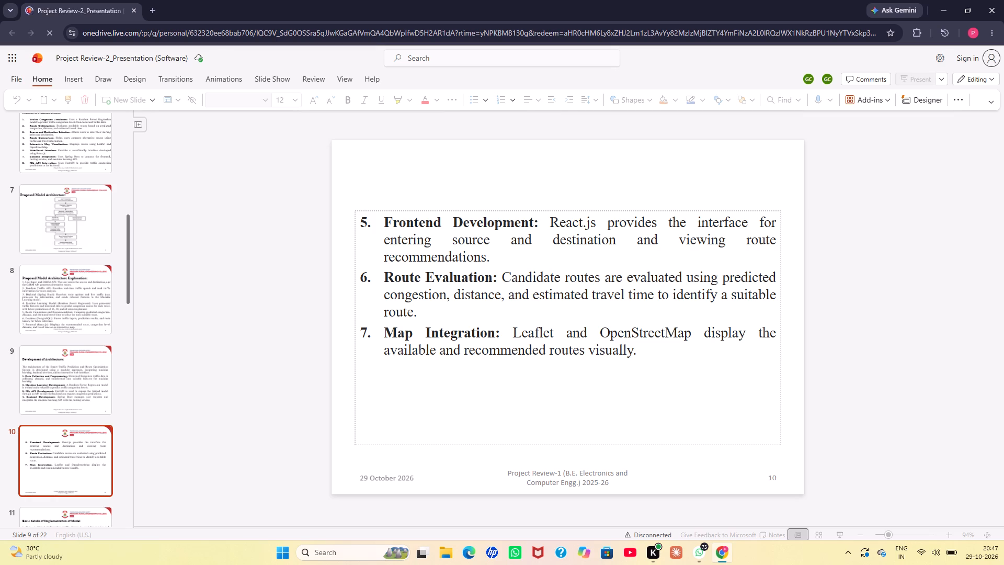
left_click(70, 303)
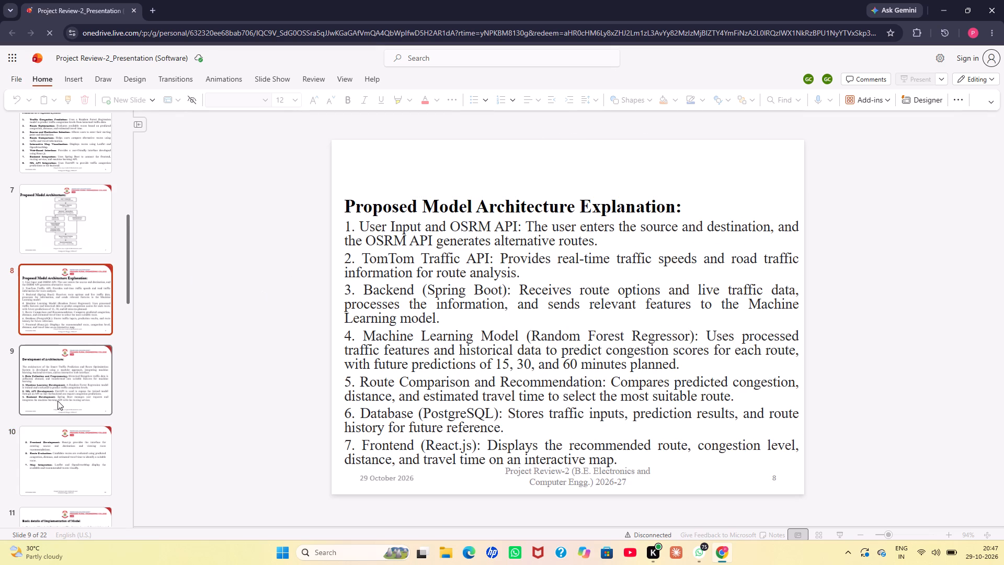
left_click(65, 451)
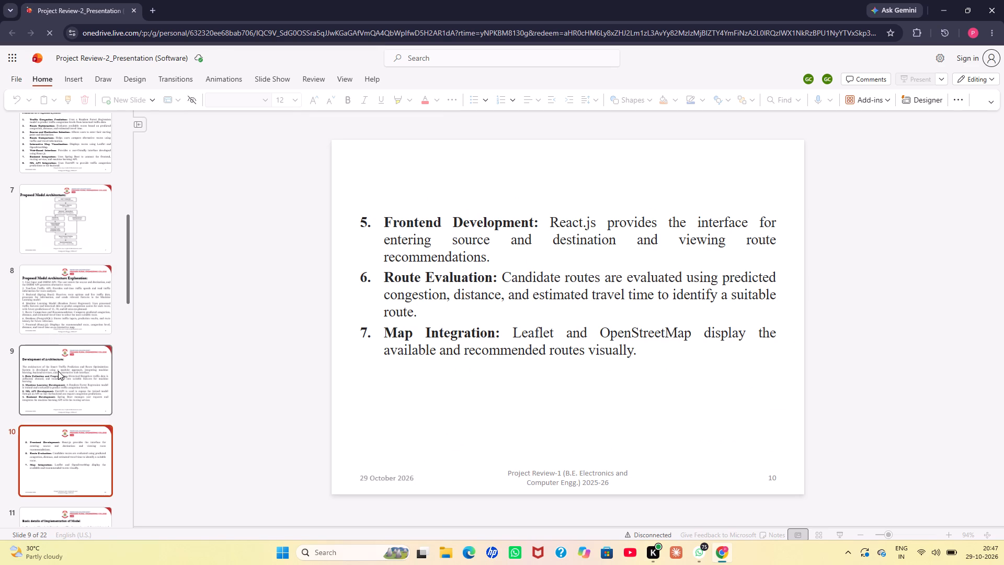
Recheck the Proposed Model Architecture Explanation slide against slide 10 on frontend, route evaluation and map integration, and skim the neighbouring slides.
left_click(72, 297)
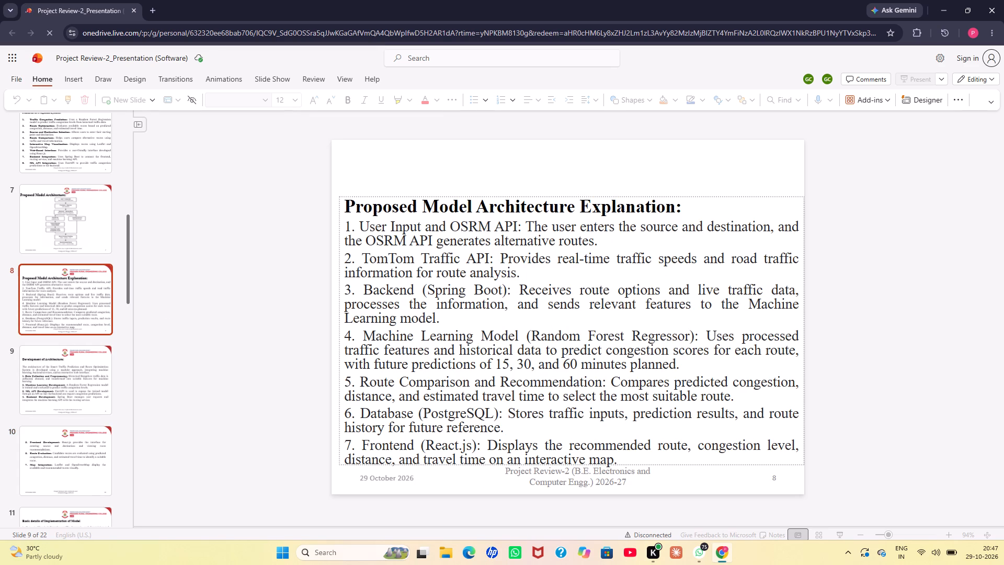
left_click(42, 453)
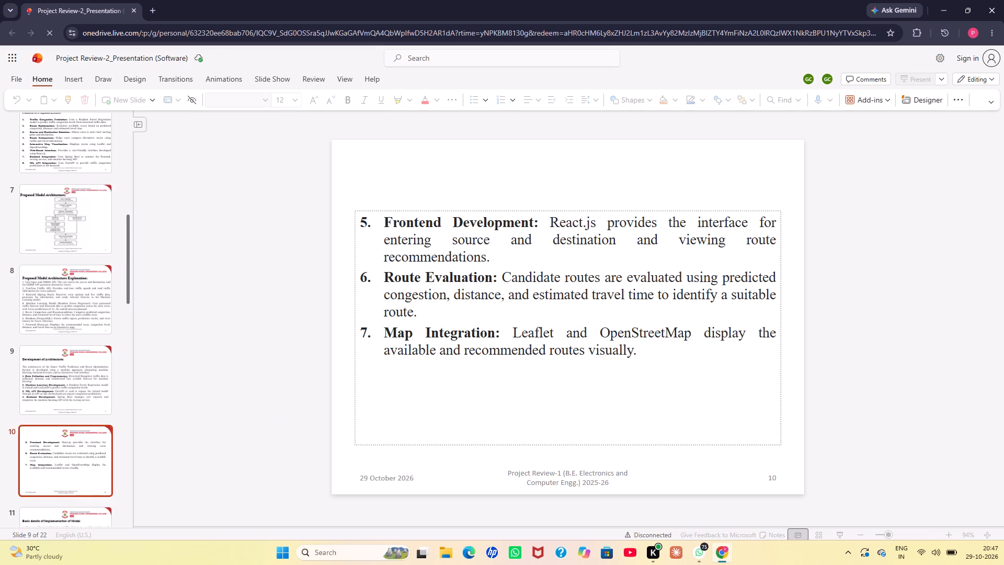
scroll(58, 439, "down", 2)
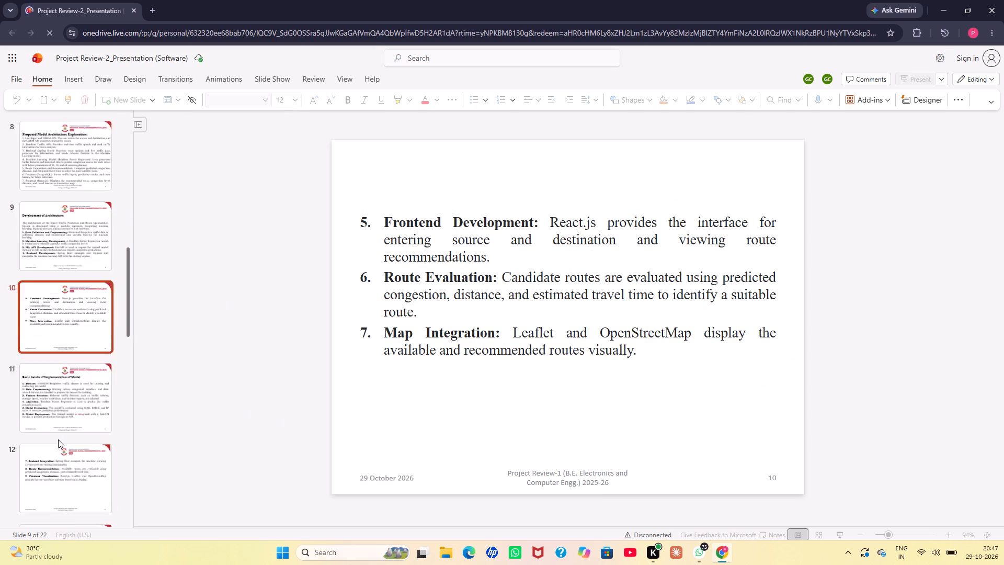
scroll(58, 439, "down", 2)
scroll(58, 439, "up", 3)
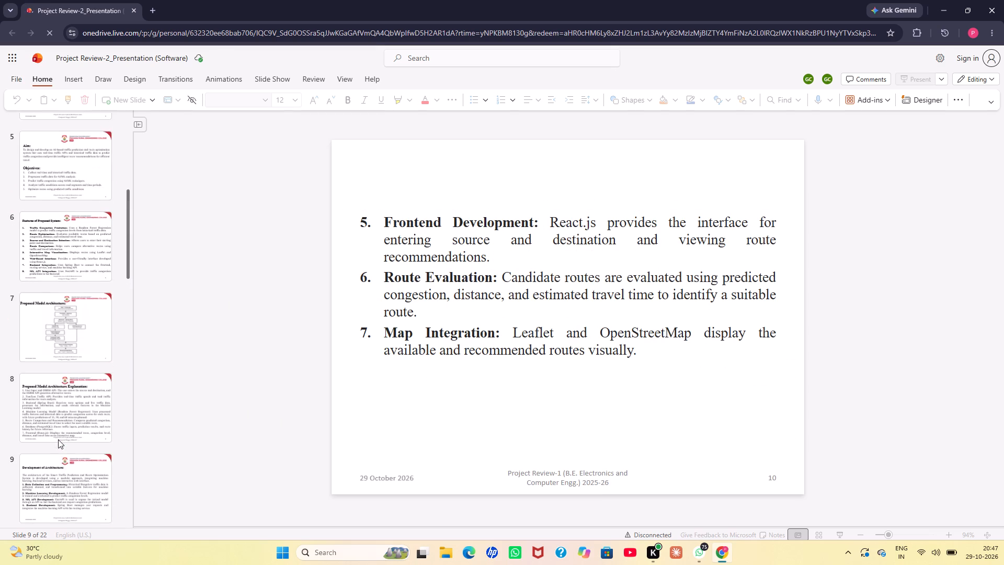
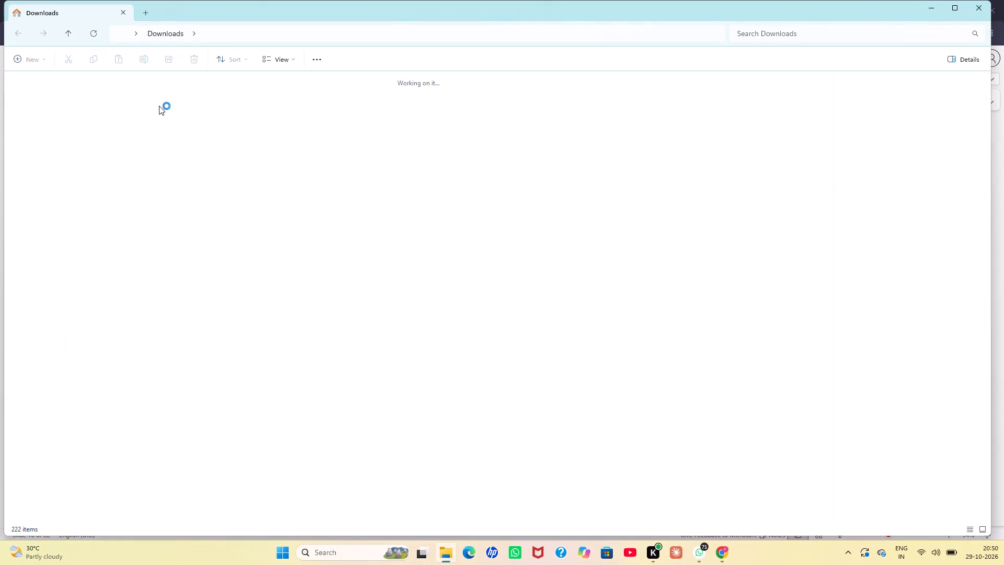
Copy the Proposed Algorithm Flow Diagram PNG file from the Downloads folder.
scroll(226, 184, "up", 3)
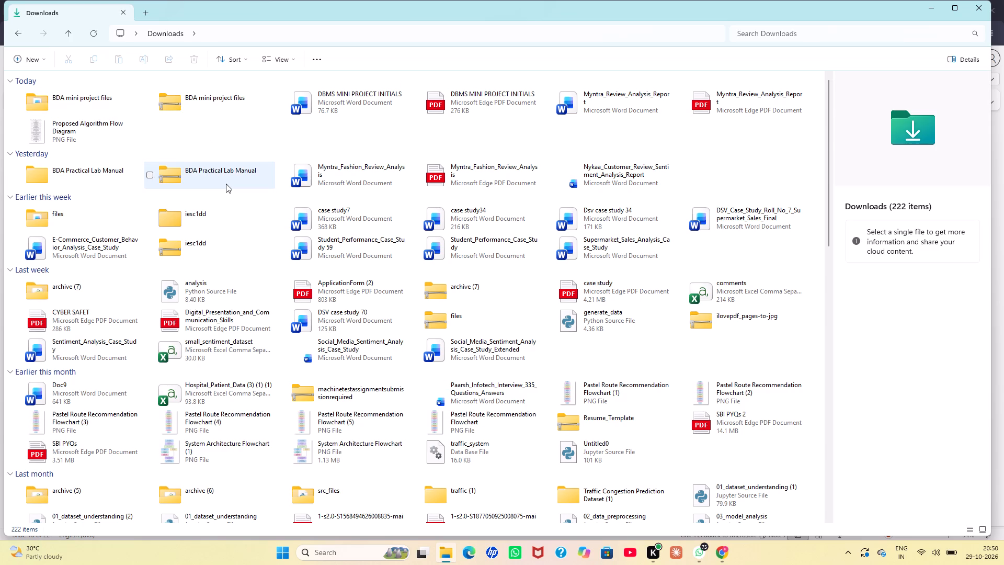
scroll(226, 184, "down", 6)
scroll(226, 184, "up", 7)
scroll(116, 139, "up", 2)
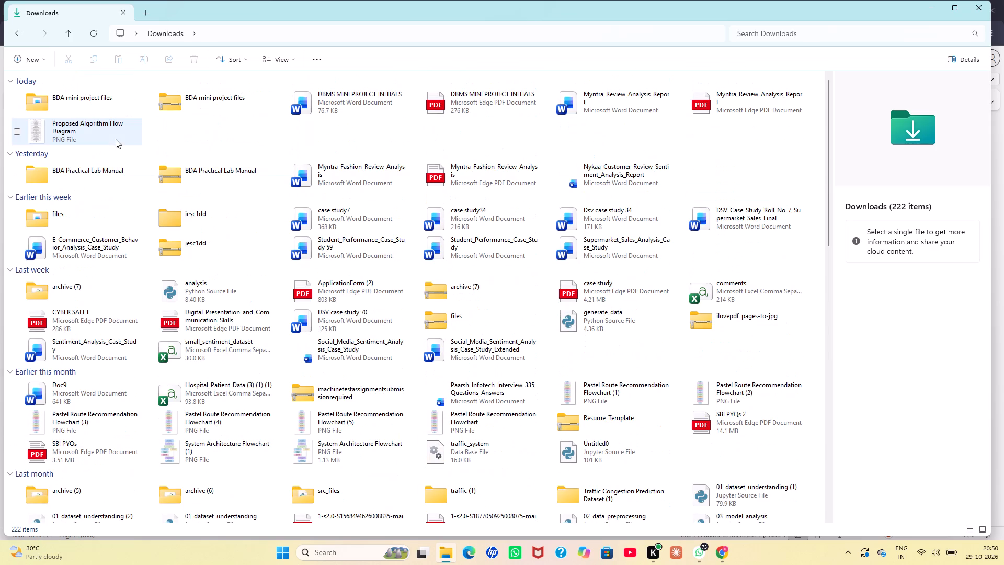
left_click(37, 133)
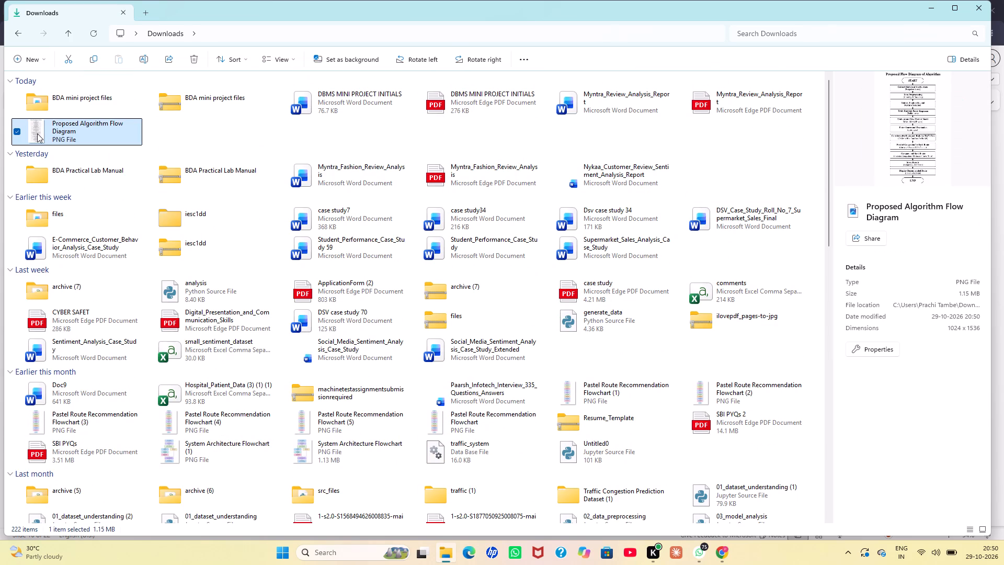
left_click(86, 60)
Switch to the presentation in Chrome and replace the flowchart picture on slide 15, Proposed Flow Diagram of Algorithm, with the copied image.
left_click(720, 559)
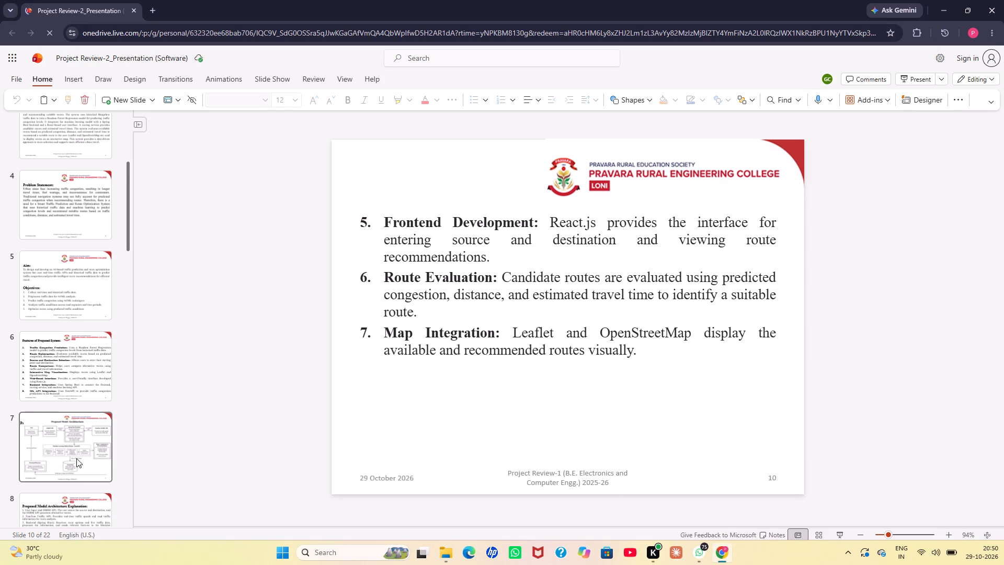
scroll(90, 473, "down", 4)
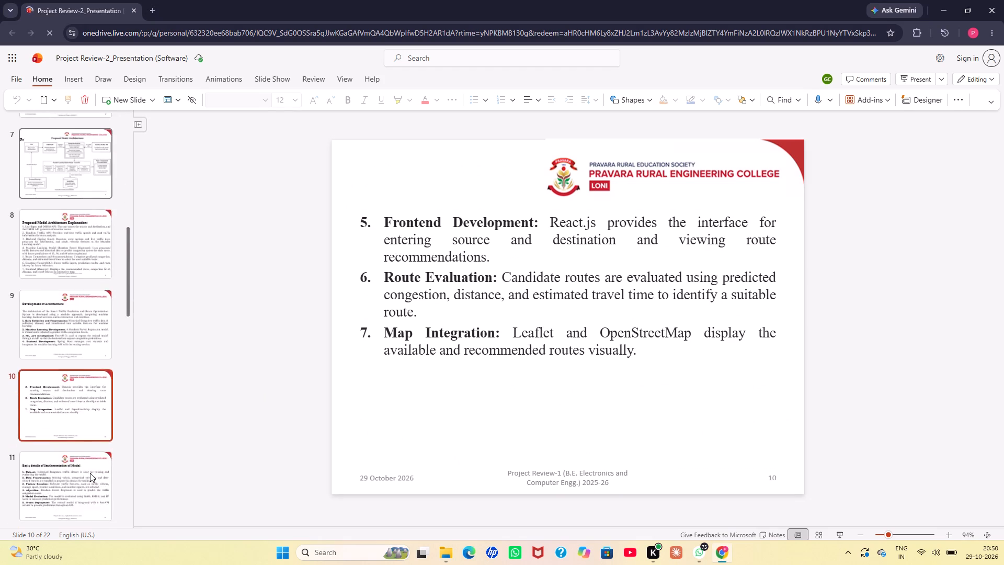
scroll(90, 473, "down", 4)
left_click(78, 361)
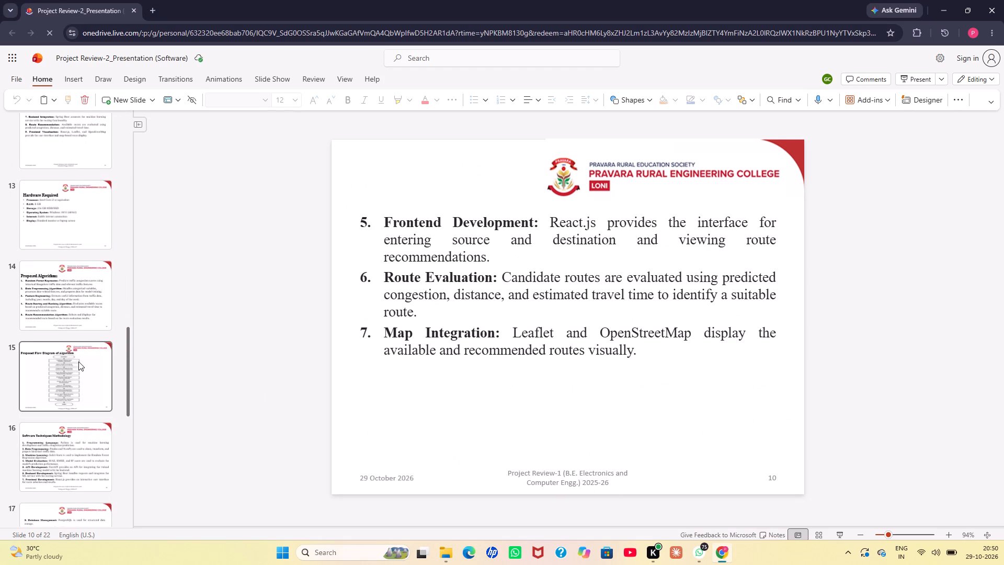
left_click(585, 315)
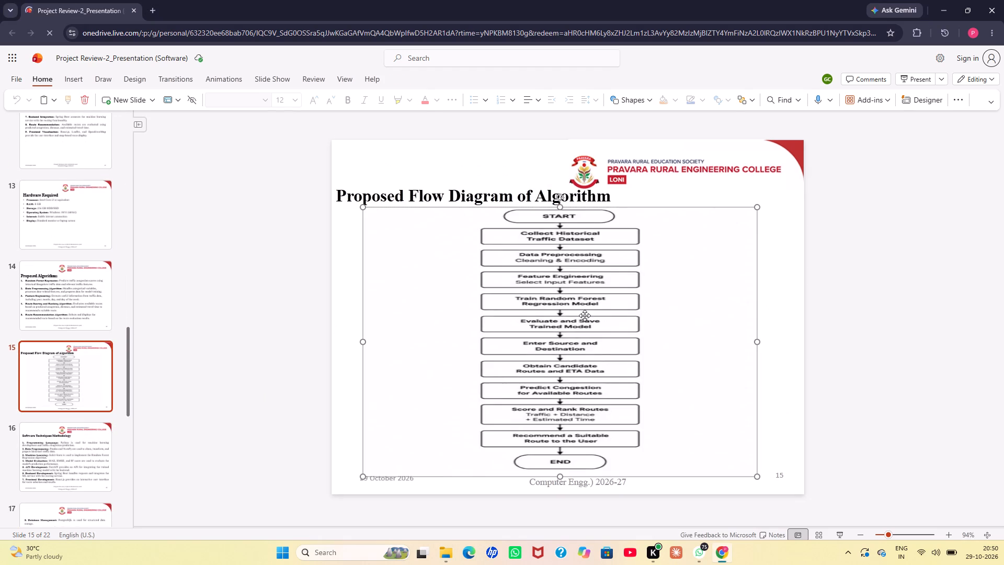
key("BackSpace")
key("ctrl+v")
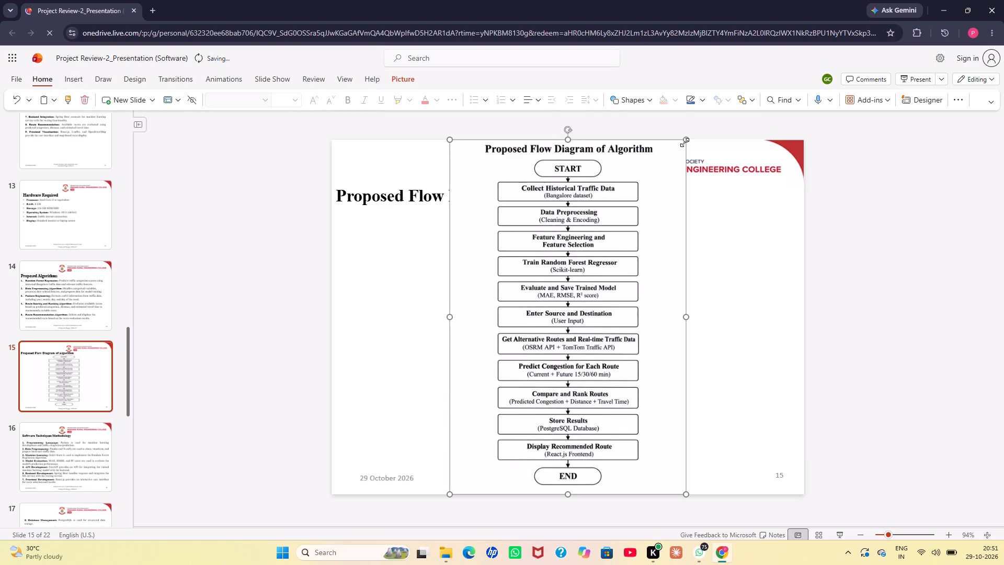
left_click_drag(684, 141, 636, 300)
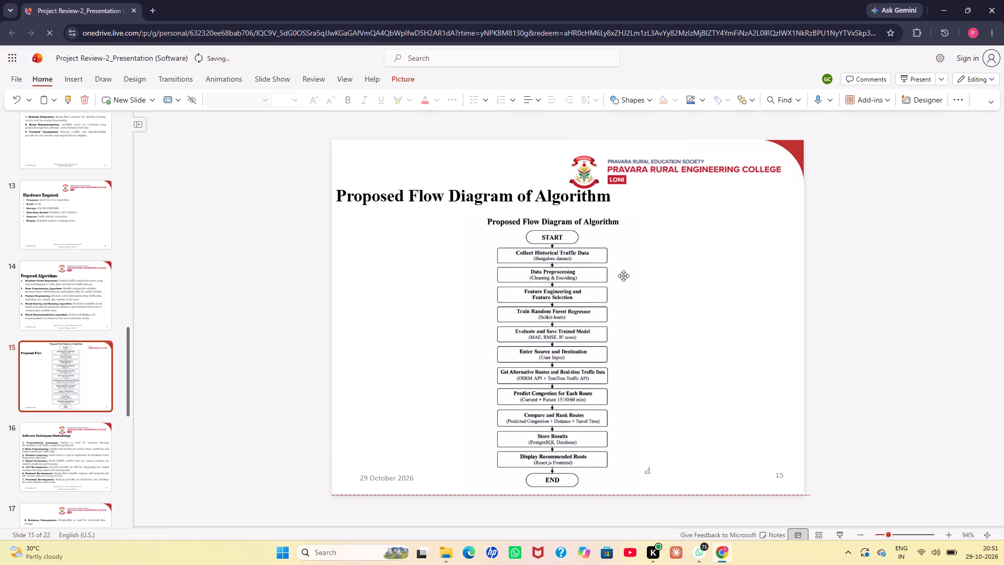
left_click_drag(623, 276, 623, 275)
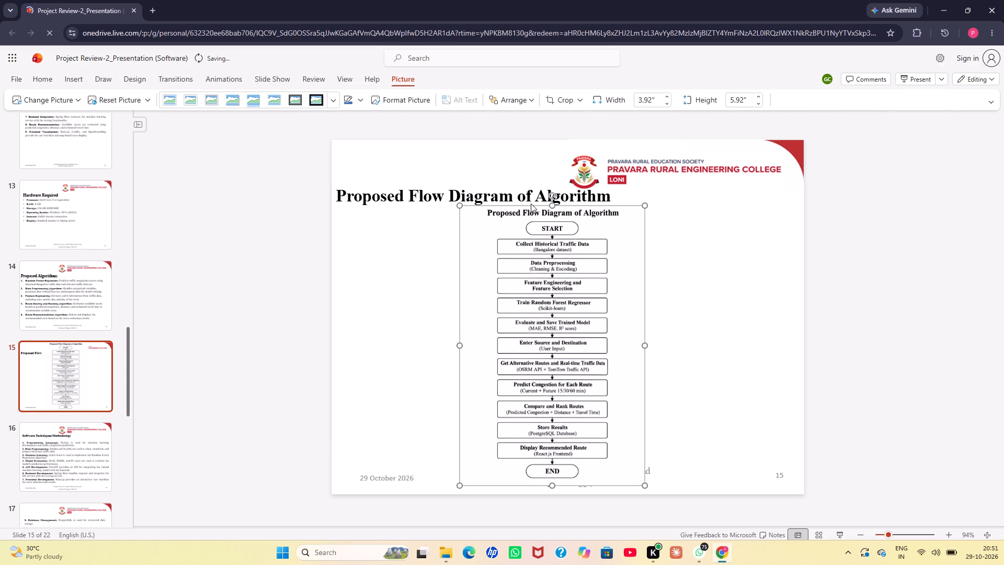
Shift the slide 15 title's text box slightly to the left and select the word "Flow" in the title.
left_click(474, 195)
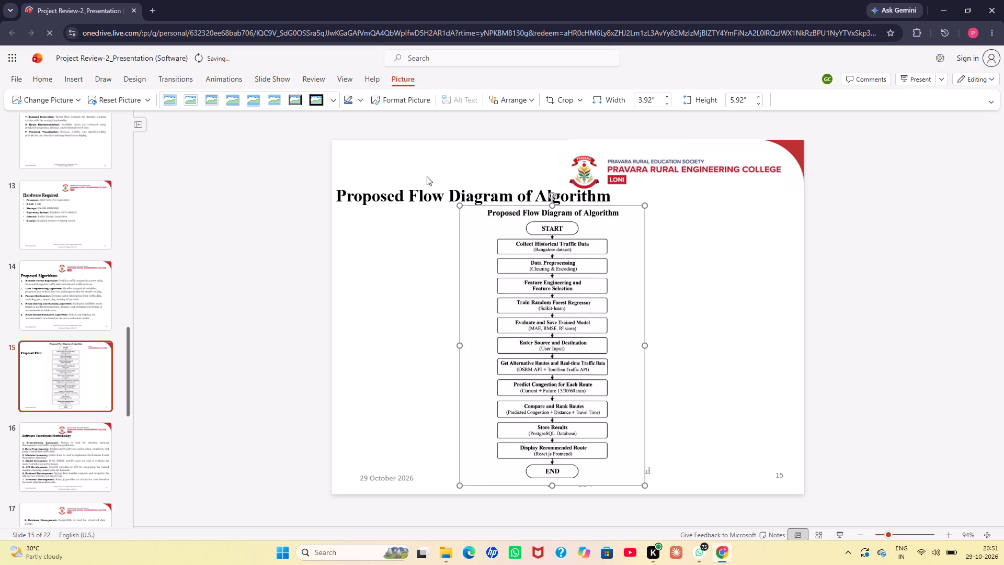
left_click(433, 184)
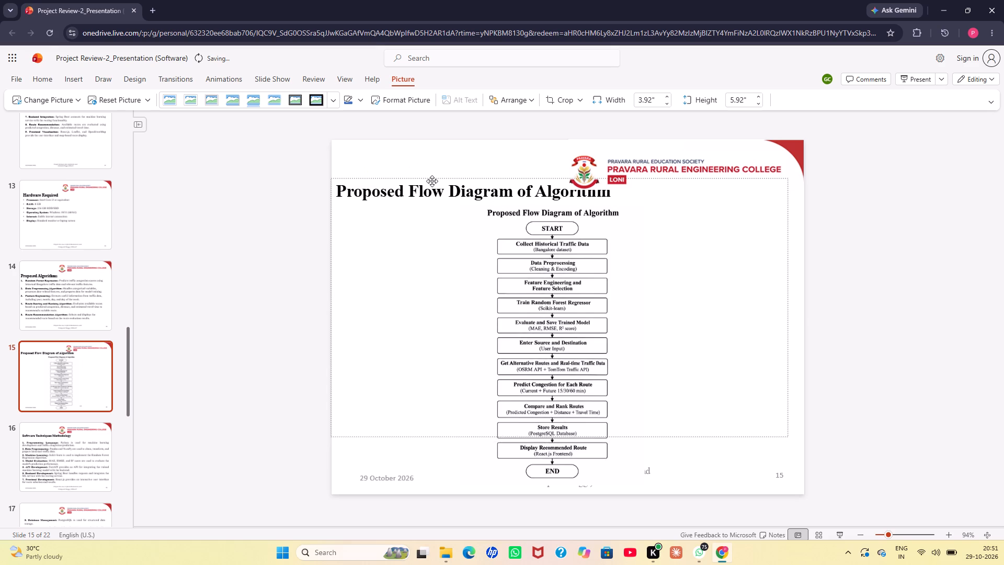
left_click(501, 193)
left_click(499, 193)
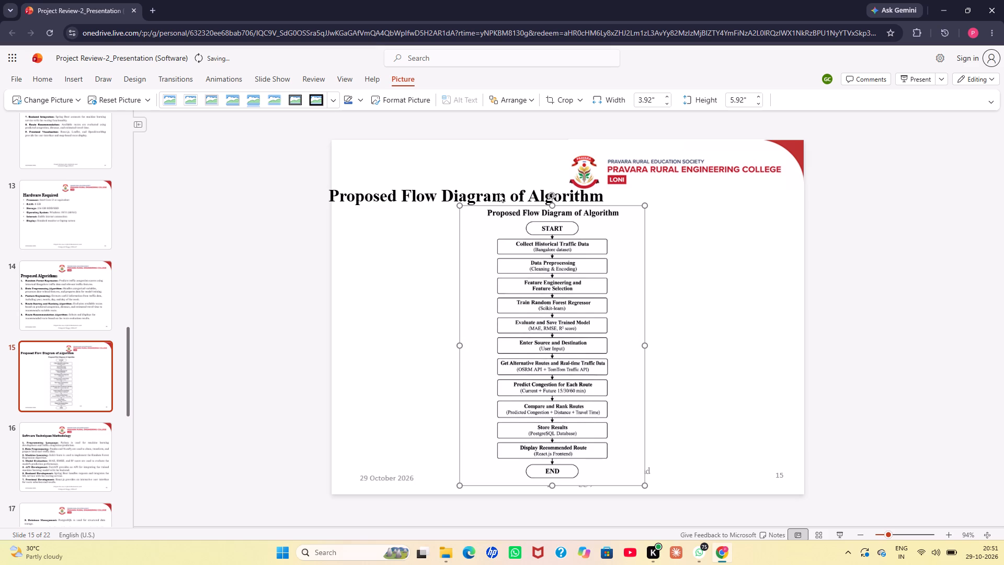
double_click(427, 195)
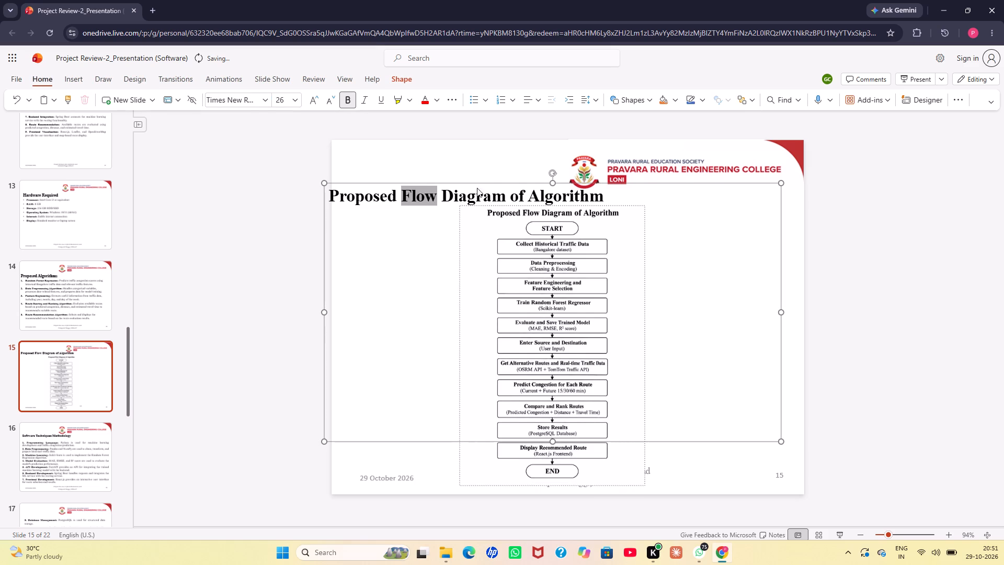
left_click(488, 179)
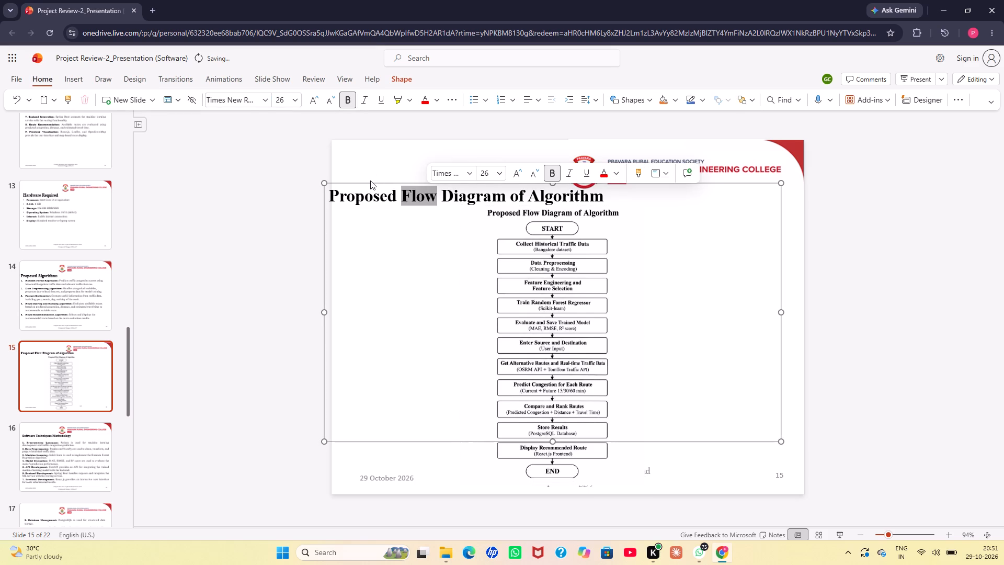
Move the slide 15 title's text box slightly right, aligning its left edge with the slide's edge and keeping it just below the header.
left_click(372, 181)
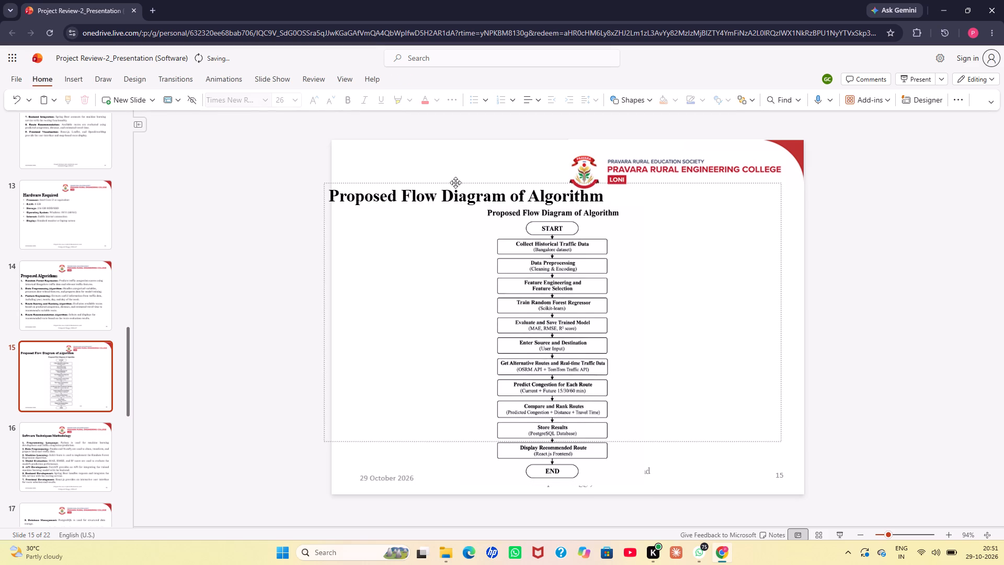
left_click(430, 191)
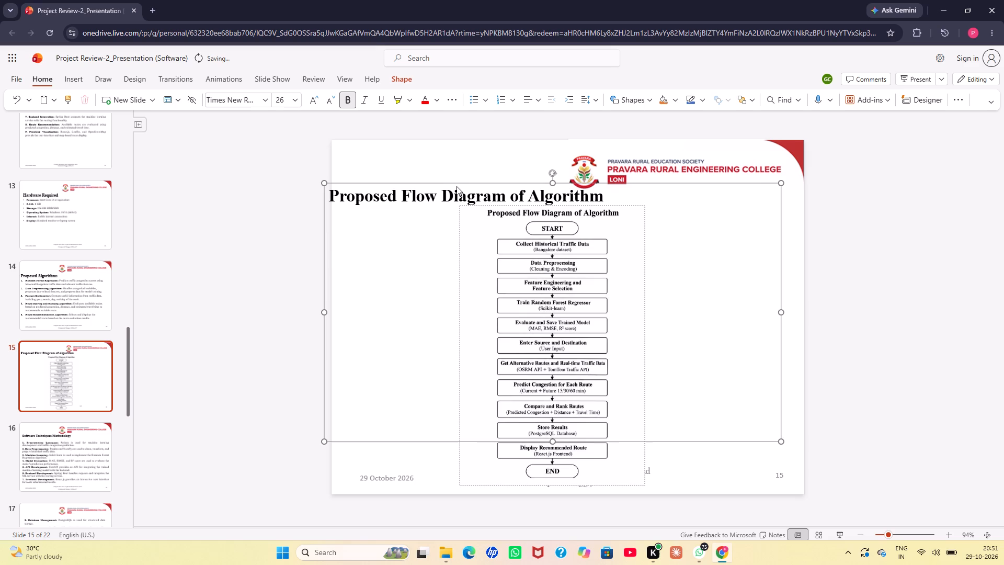
left_click_drag(462, 183, 467, 176)
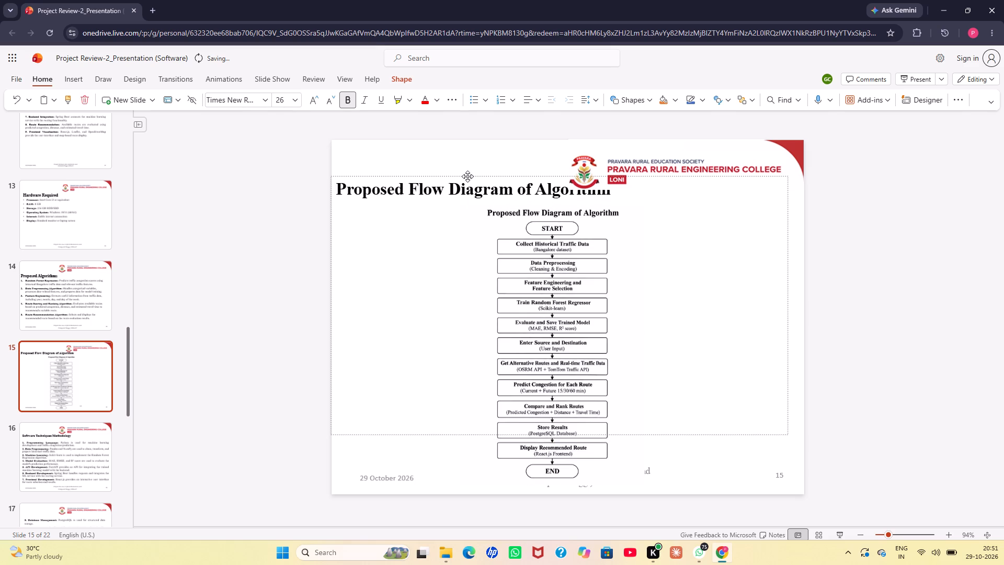
left_click_drag(467, 176, 466, 183)
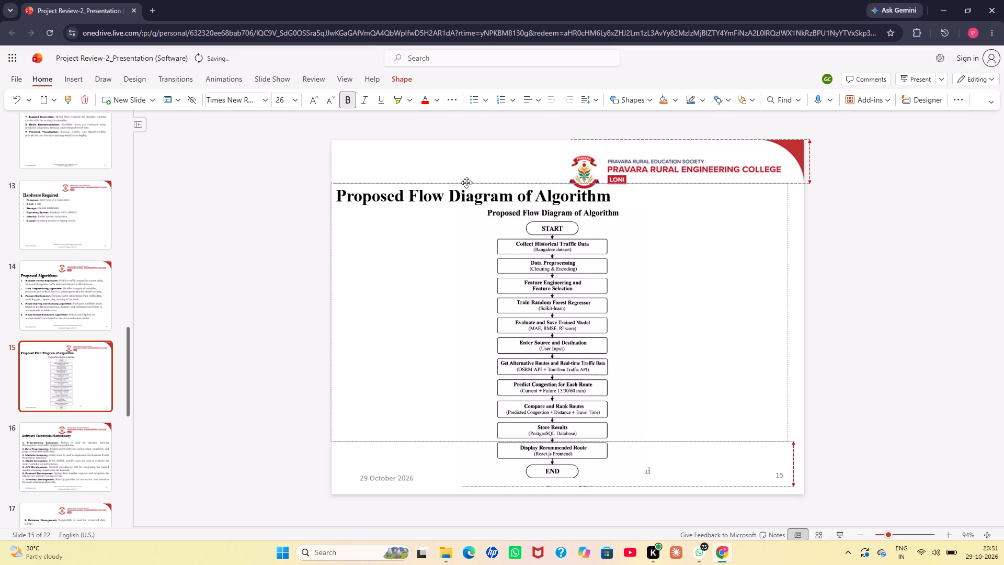
left_click_drag(466, 183, 468, 183)
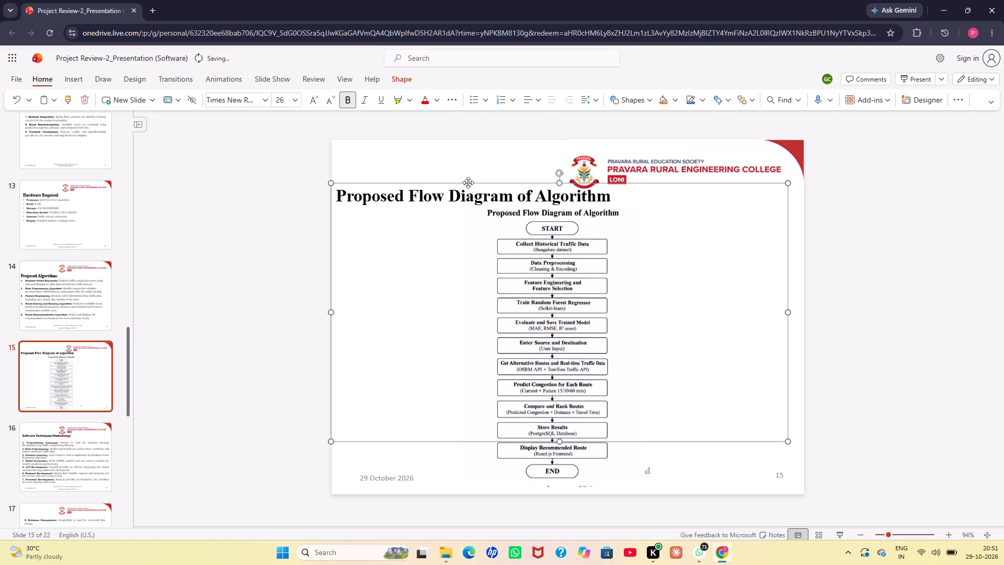
left_click(690, 289)
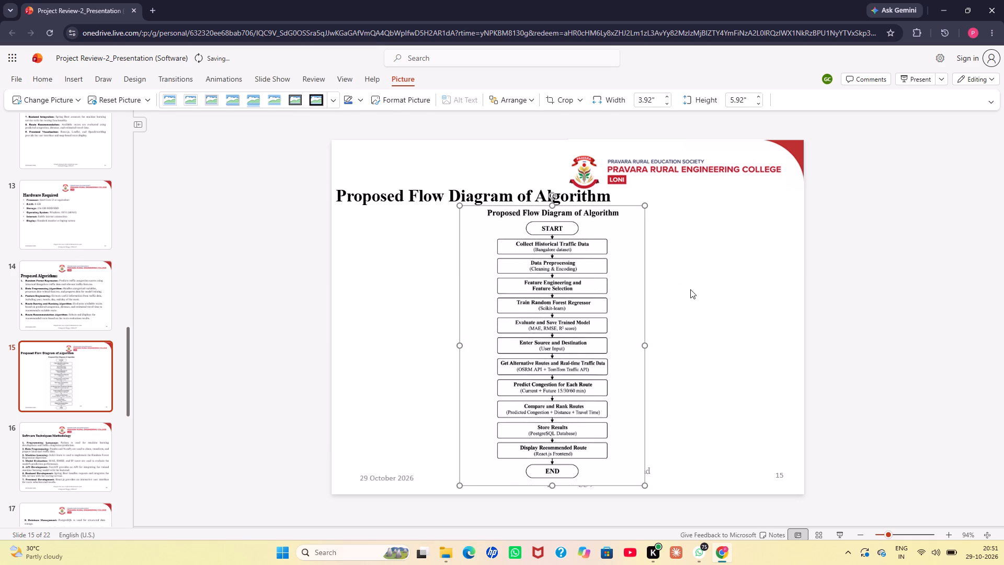
left_click(760, 290)
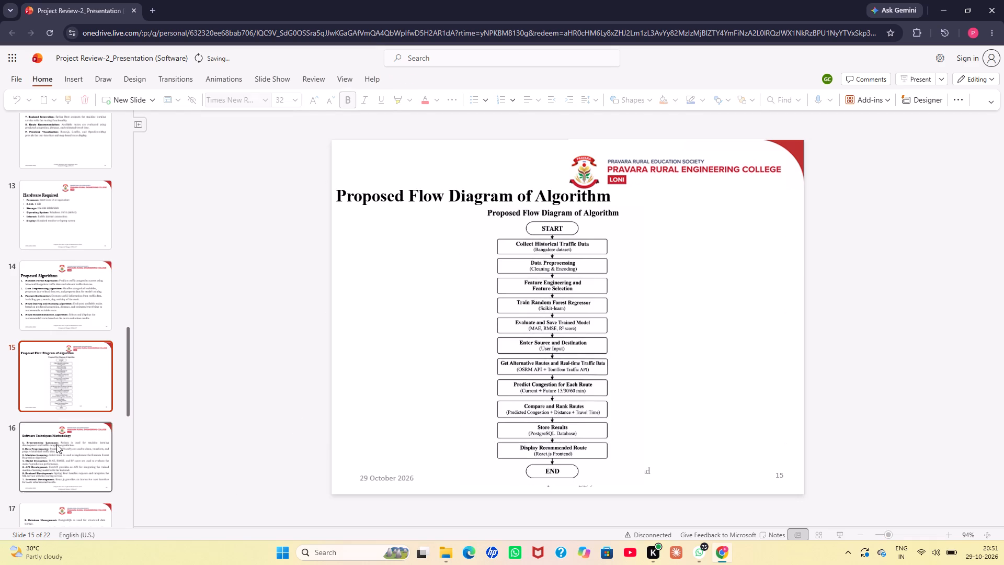
Review the Proposed Algorithms slide and look back over the earlier slides around the Proposed Model Architecture.
left_click(75, 295)
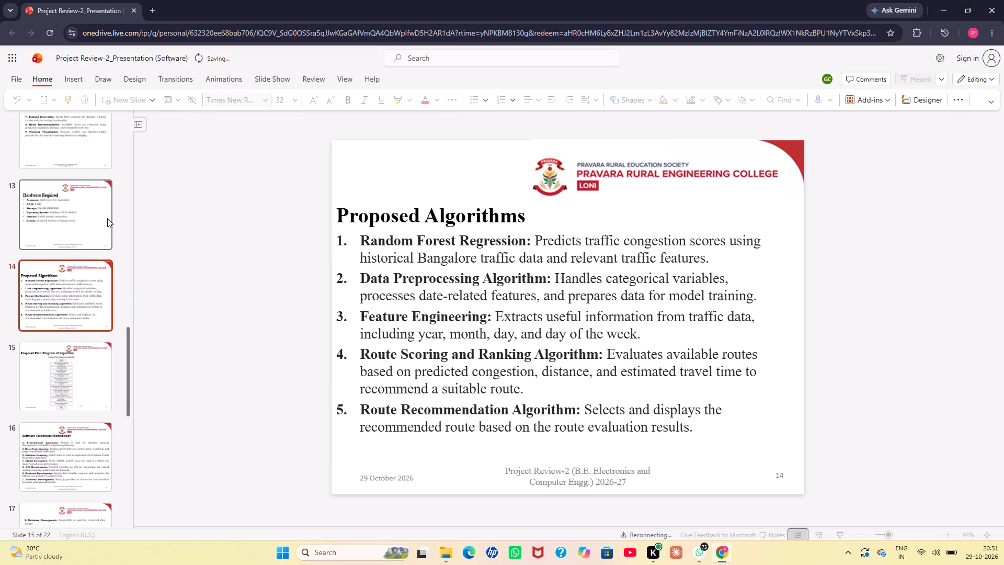
scroll(107, 218, "up", 8)
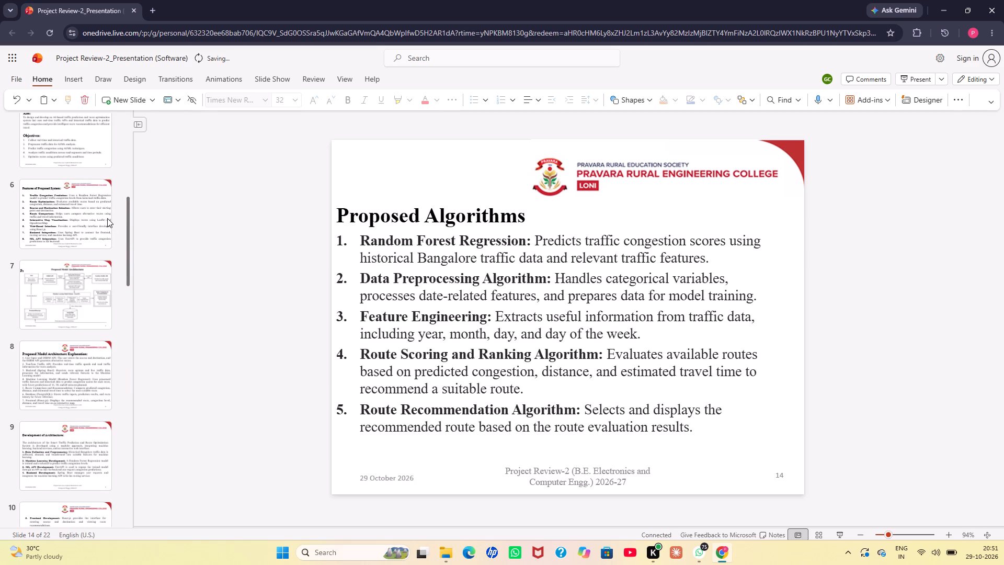
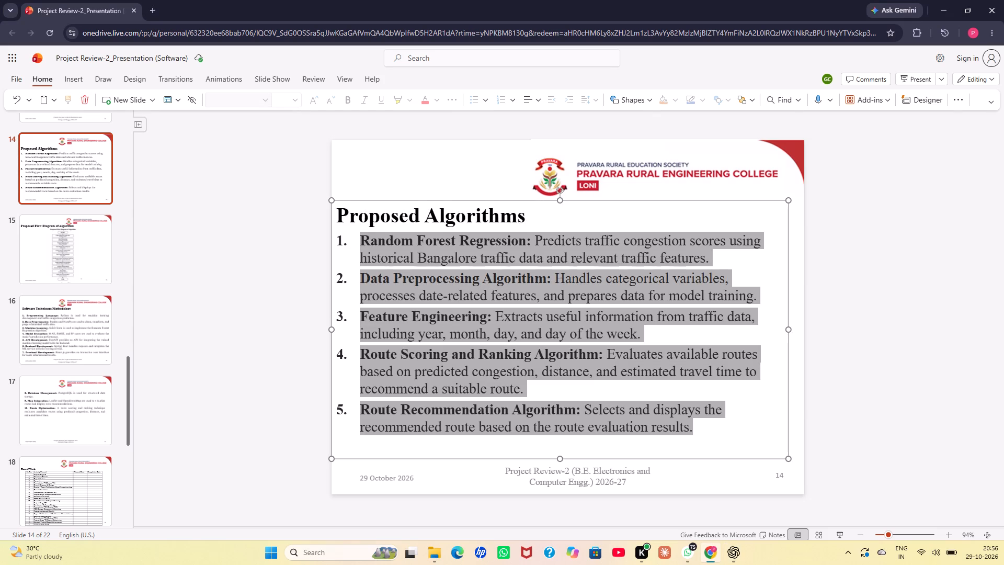
left_click_drag(342, 246, 343, 245)
key("BackSpace")
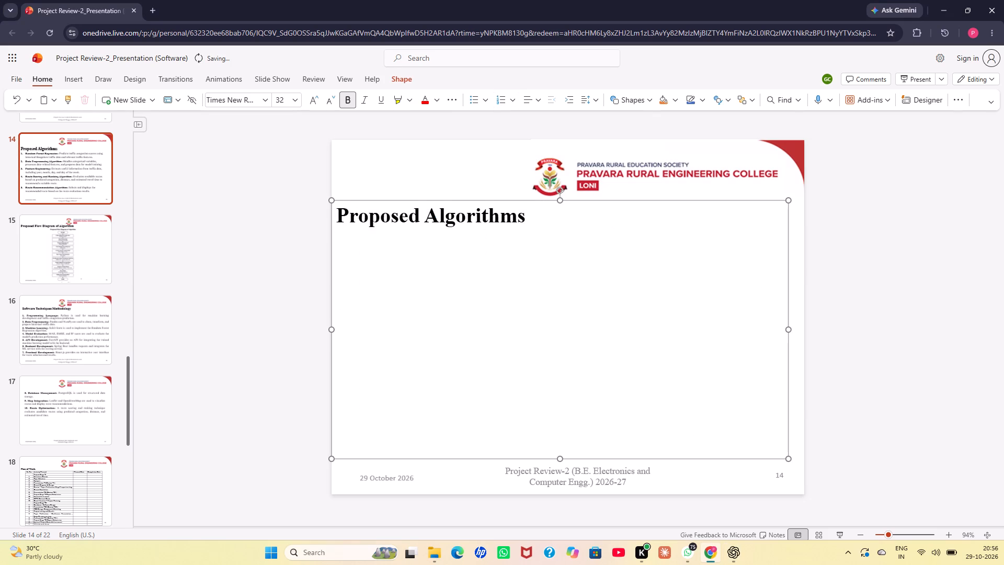
key("ctrl+v")
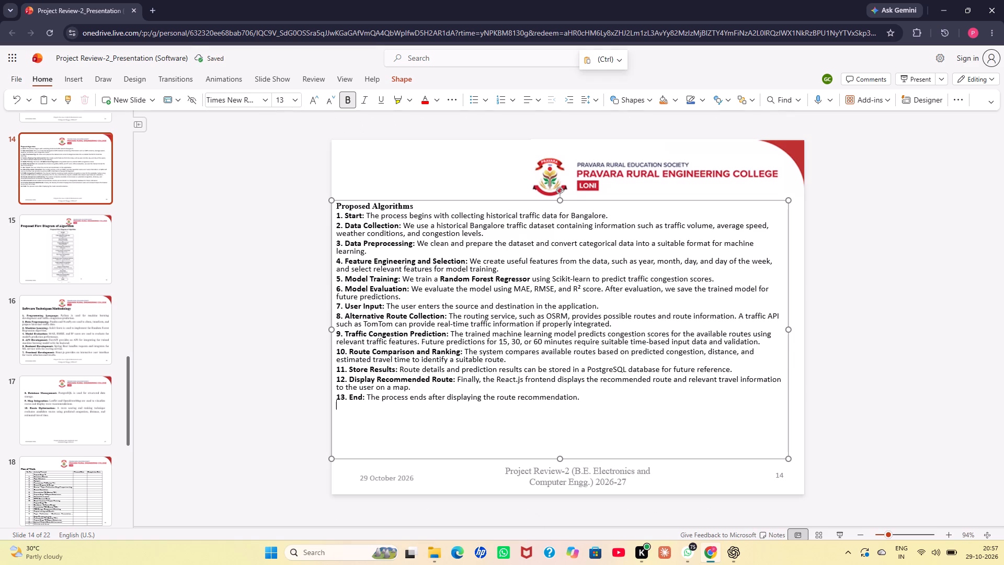
Delete points 7 to 13, from User Input to End, from slide 14.
left_click_drag(612, 402, 337, 303)
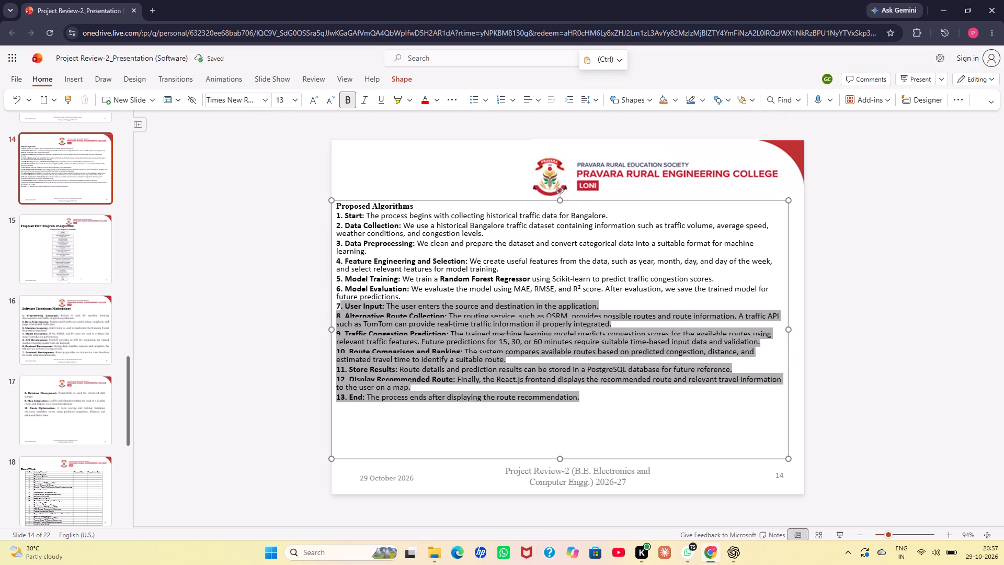
left_click_drag(337, 303, 336, 304)
key("BackSpace")
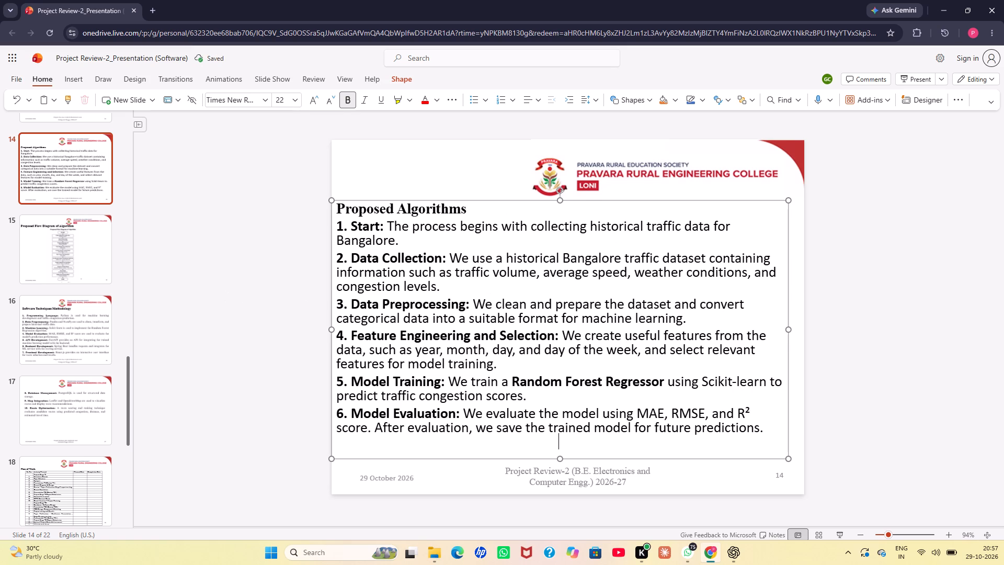
Change the font of points 1 to 6, from Start to Model Evaluation, on slide 14 to Times New Roman.
left_click_drag(768, 427, 447, 315)
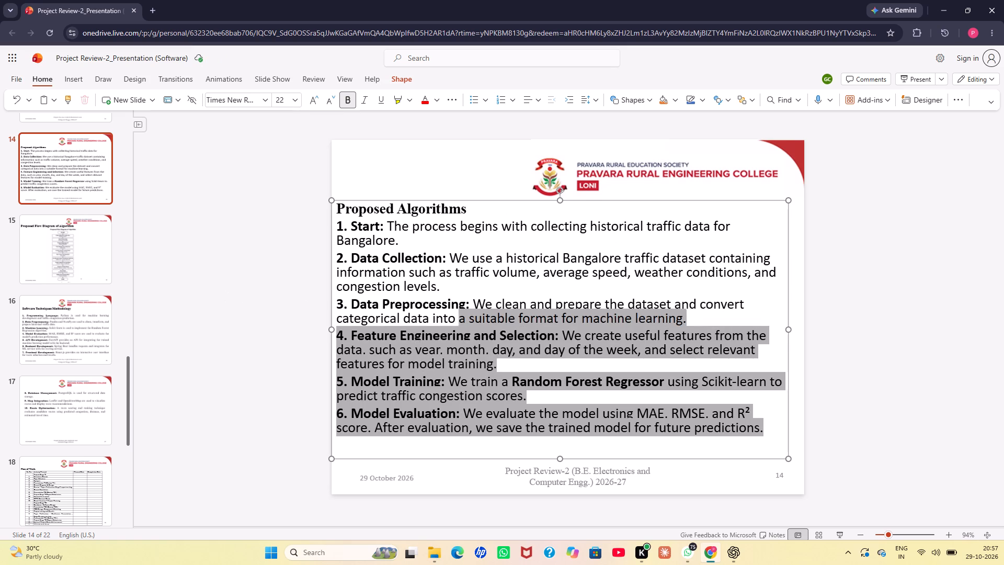
left_click_drag(447, 315, 337, 231)
scroll(432, 303, "left", 1)
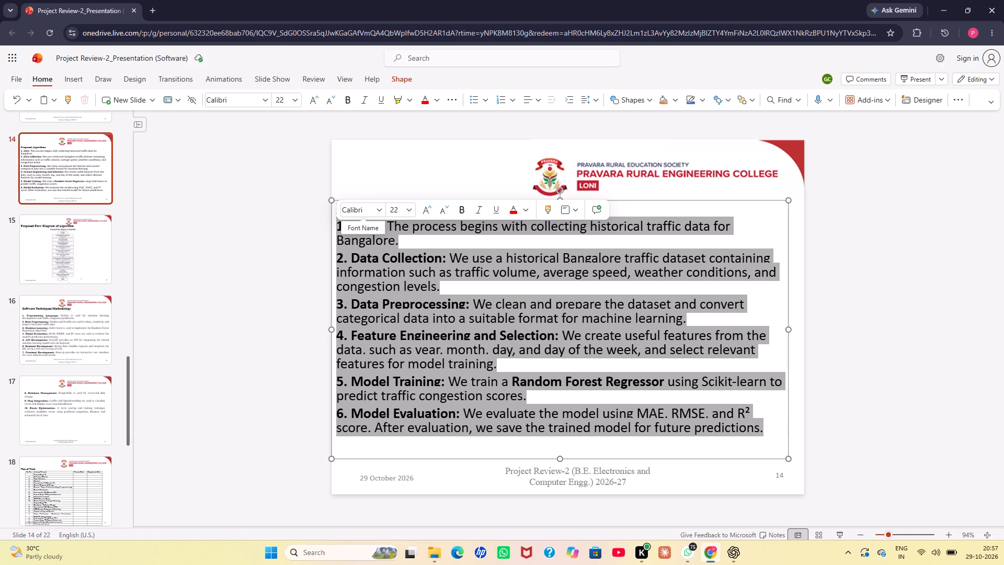
left_click(368, 209)
type("ti")
key("Return")
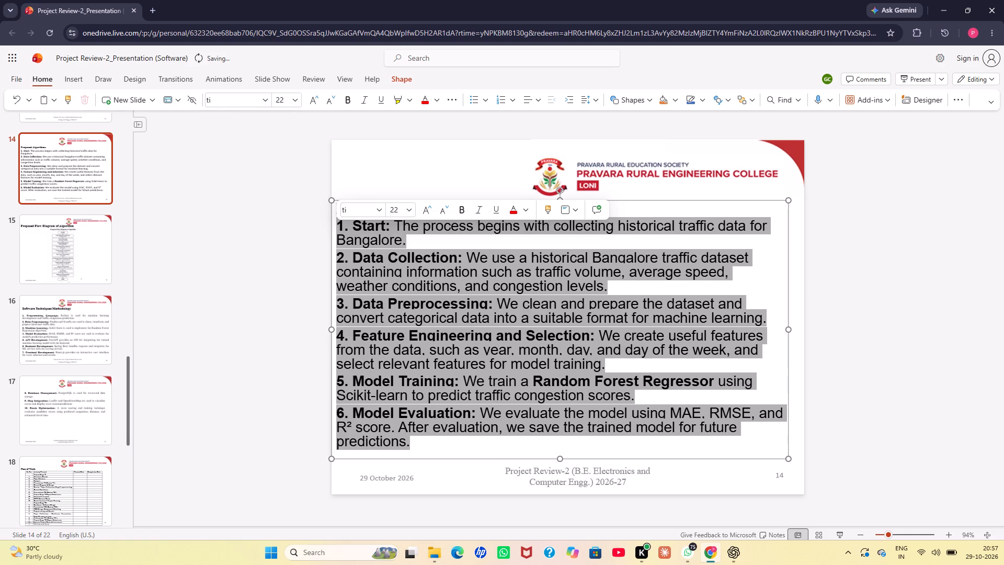
left_click(352, 208)
type("me")
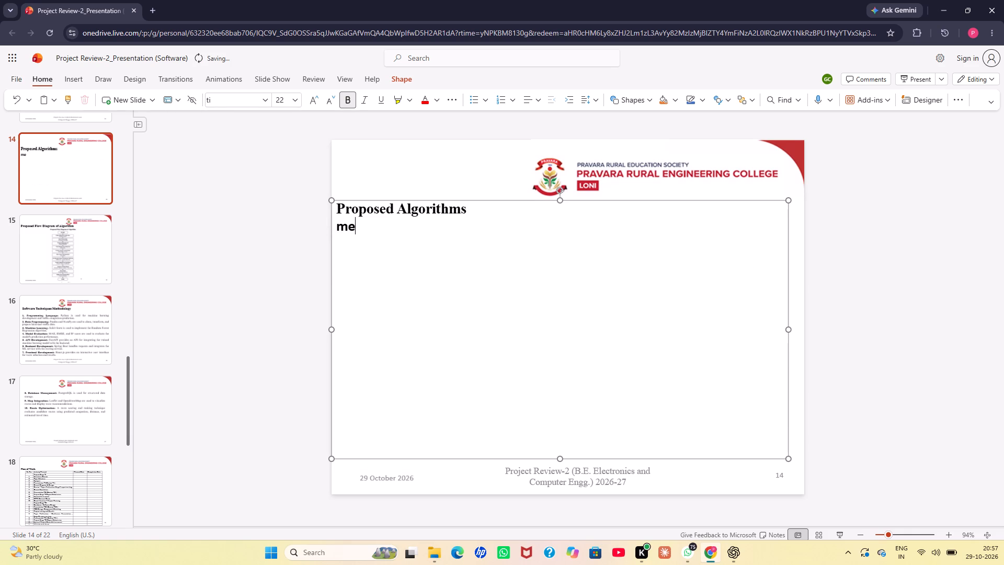
key("ctrl+z")
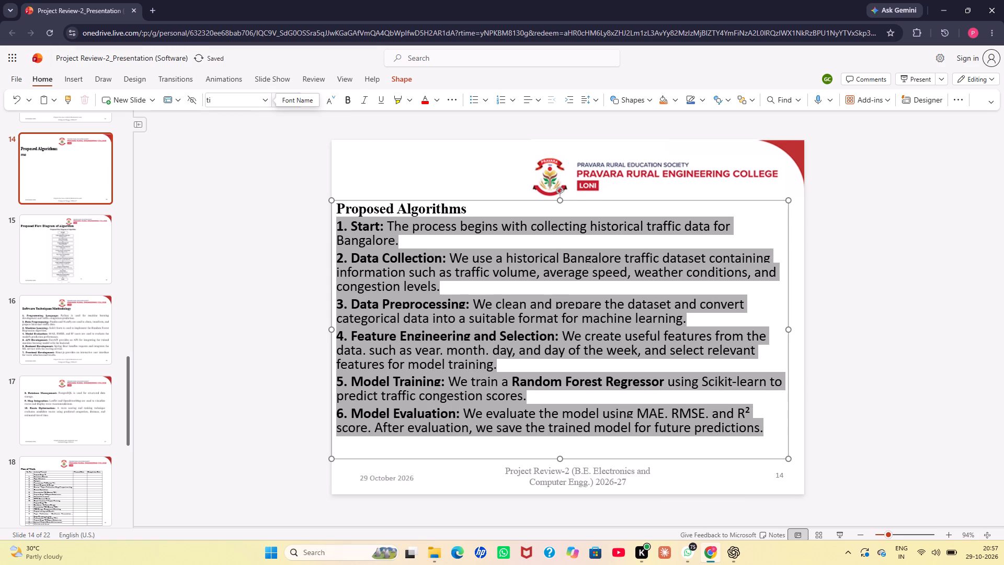
left_click(218, 100)
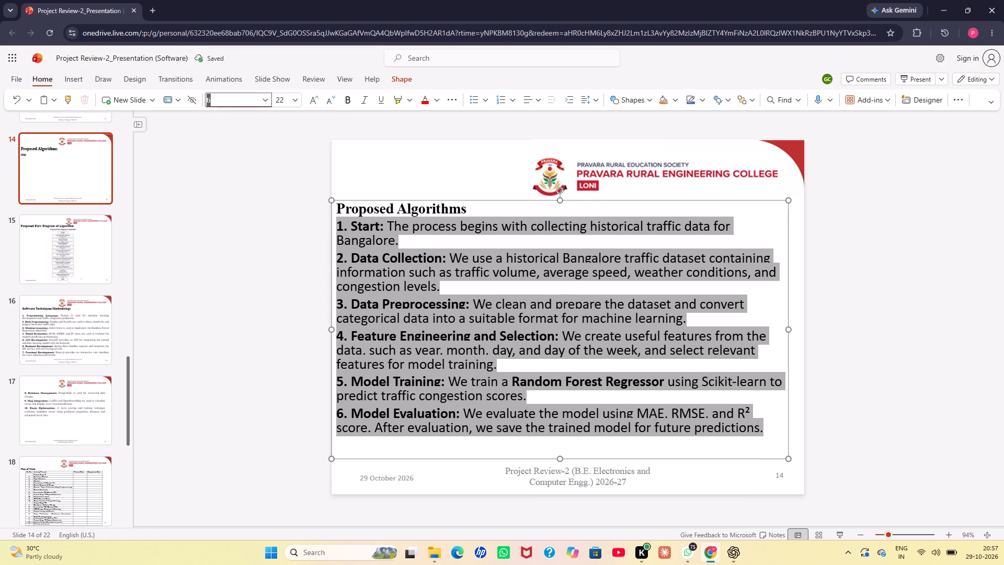
key("BackSpace")
key("BackSpace")
type("ti")
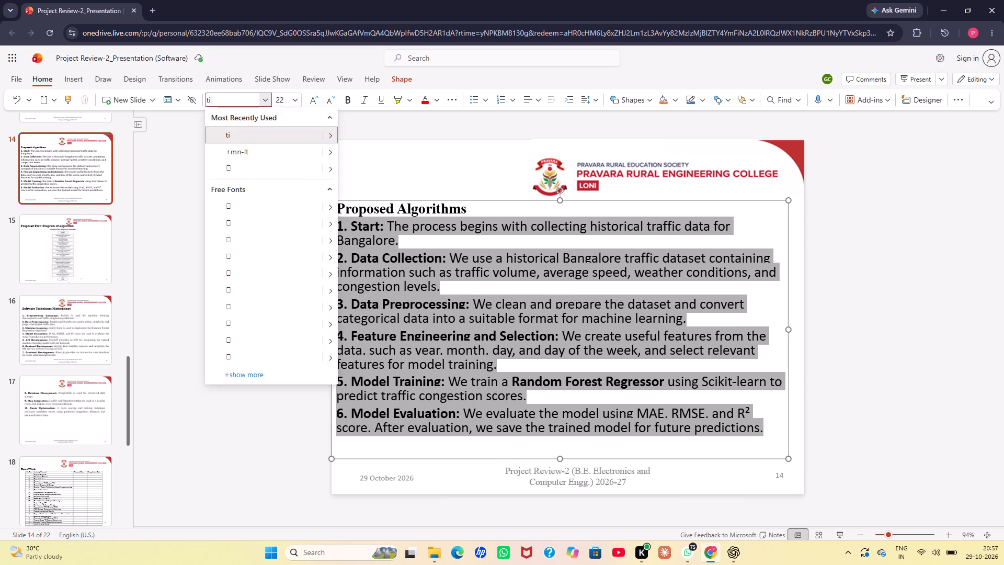
type("mes")
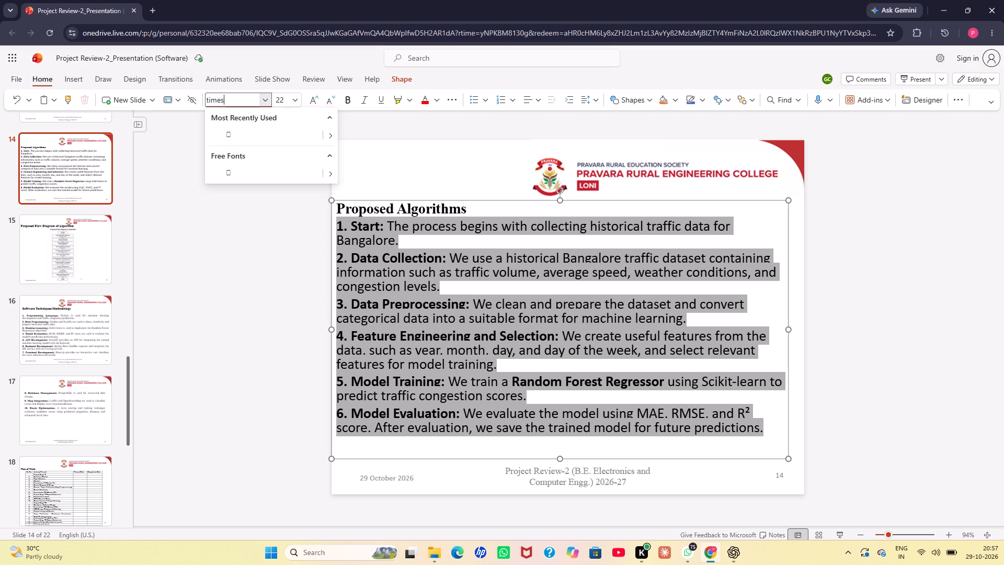
left_click(227, 132)
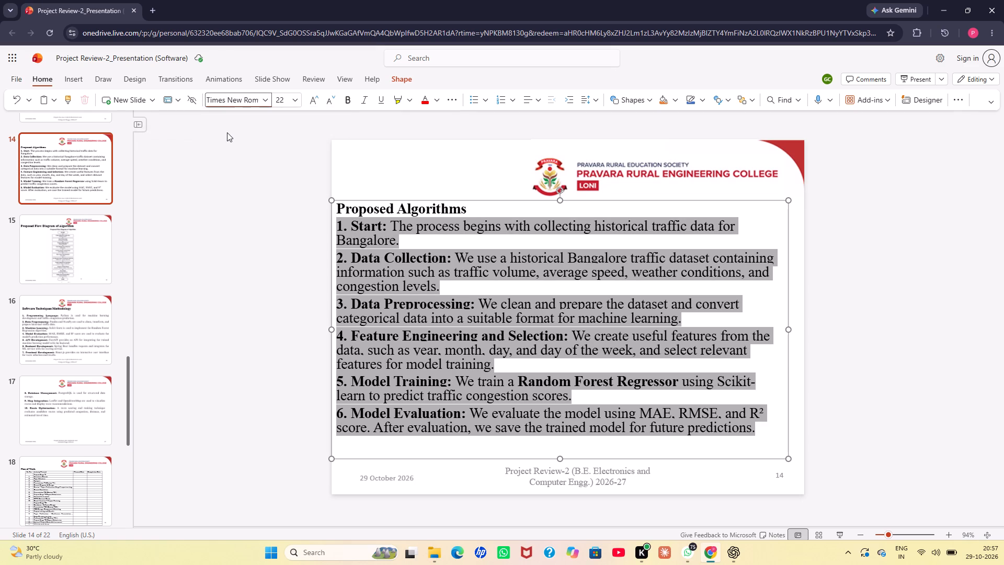
Set the font size of points 1 to 6 under the slide 14 heading to 20.
left_click(283, 98)
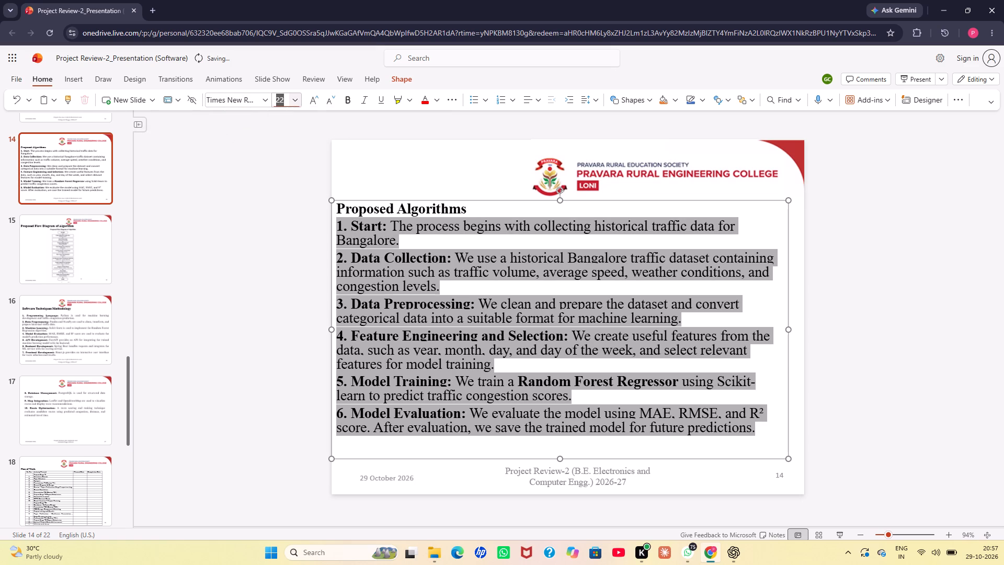
key("BackSpace")
type("20")
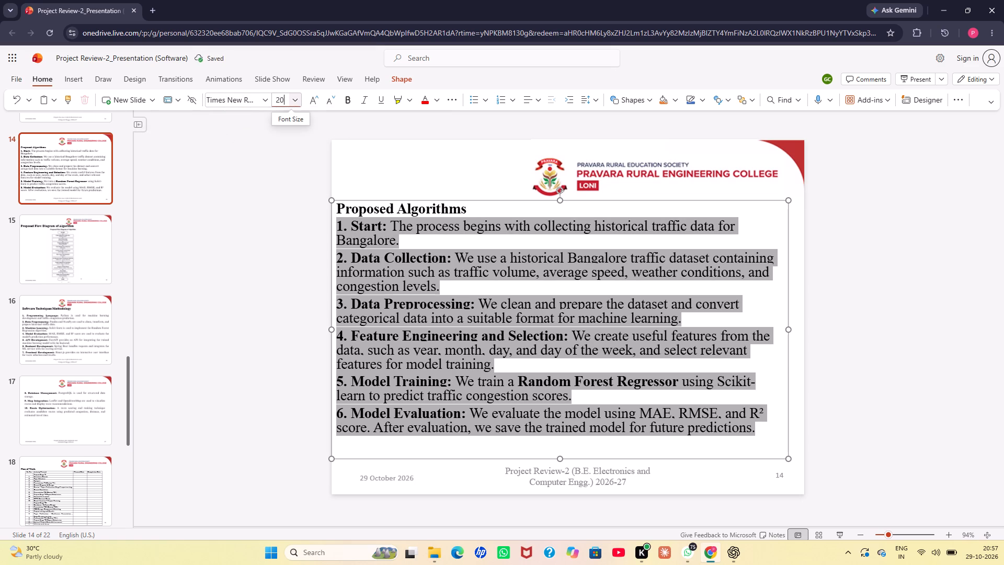
key("Return")
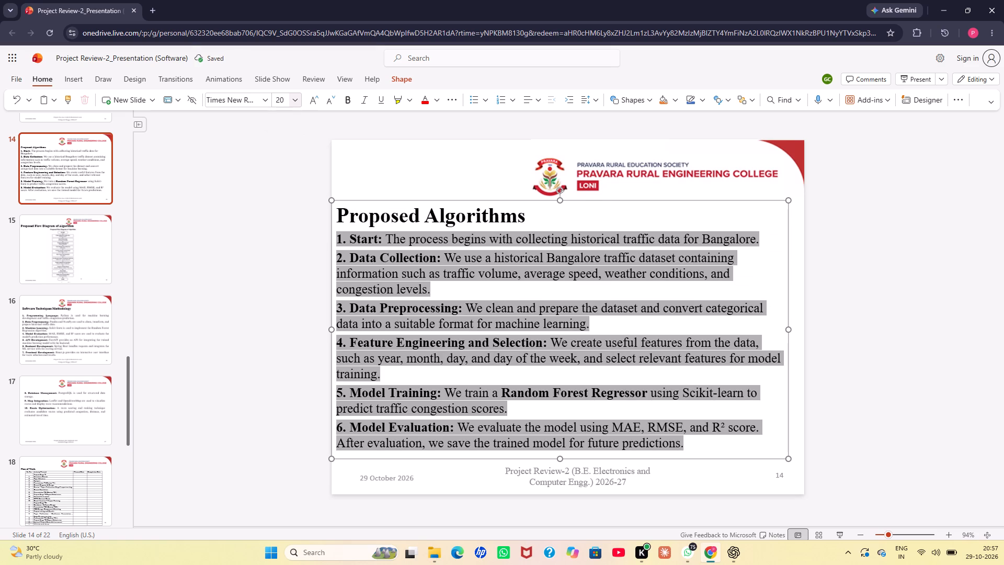
left_click(731, 441)
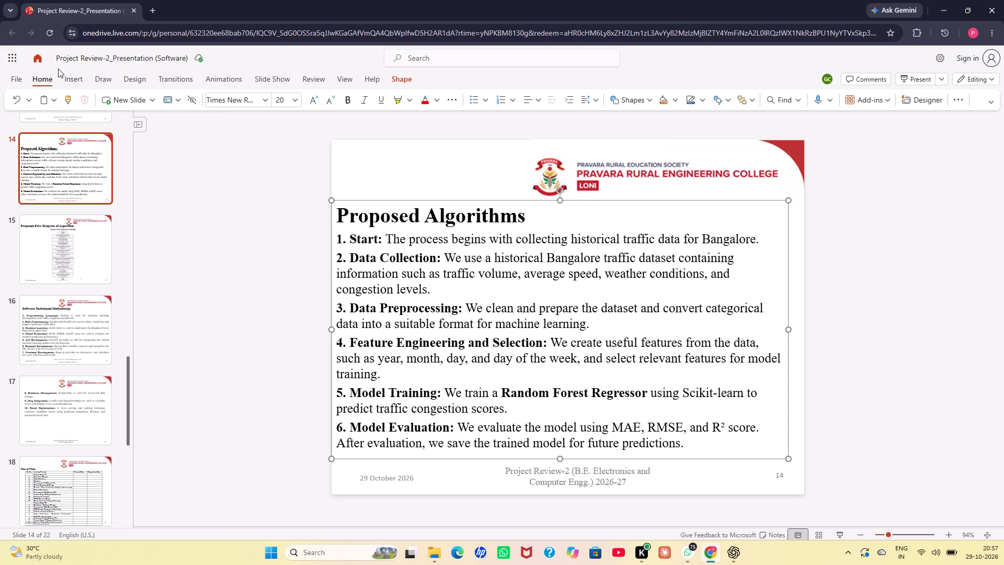
Insert a new slide after the Proposed Algorithms slide.
left_click(72, 77)
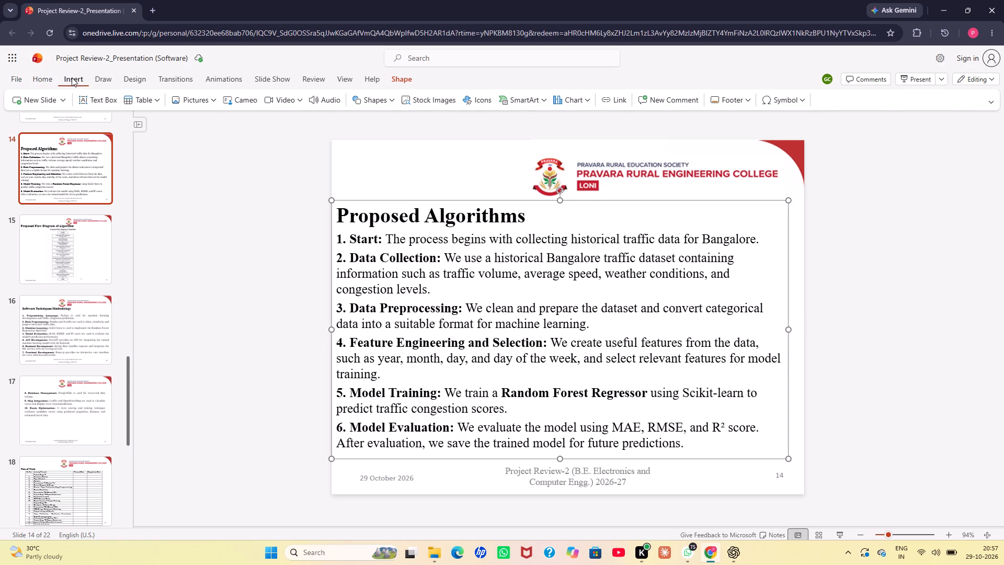
left_click(40, 97)
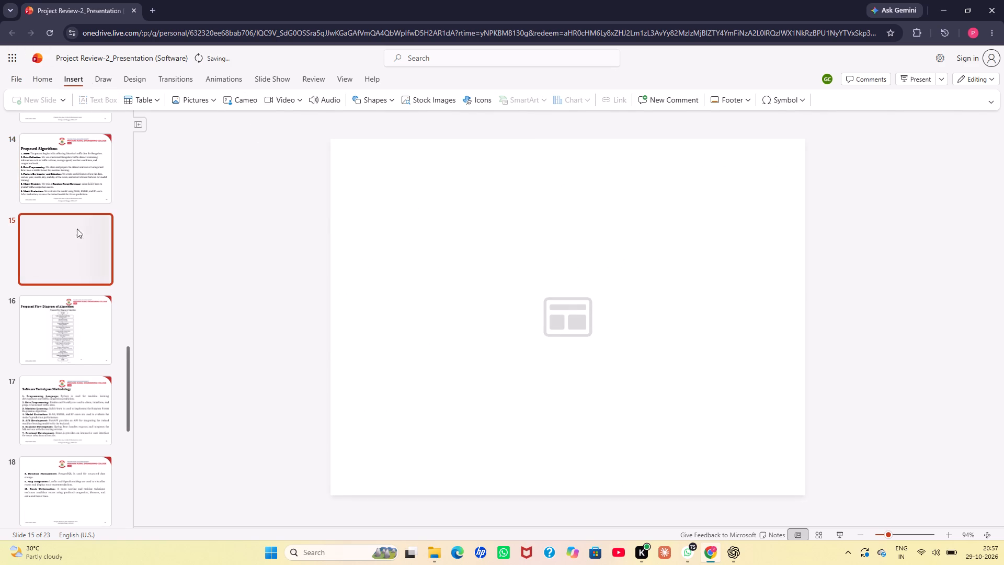
Copy the Pravara Rural Engineering College header banner picture from slide 14.
left_click(74, 150)
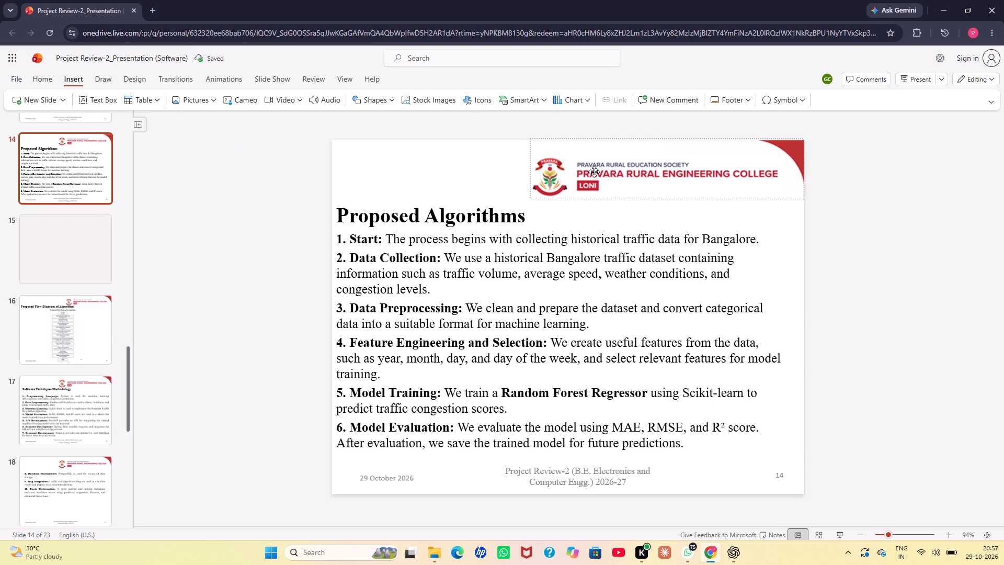
left_click(594, 172)
key("ctrl+c")
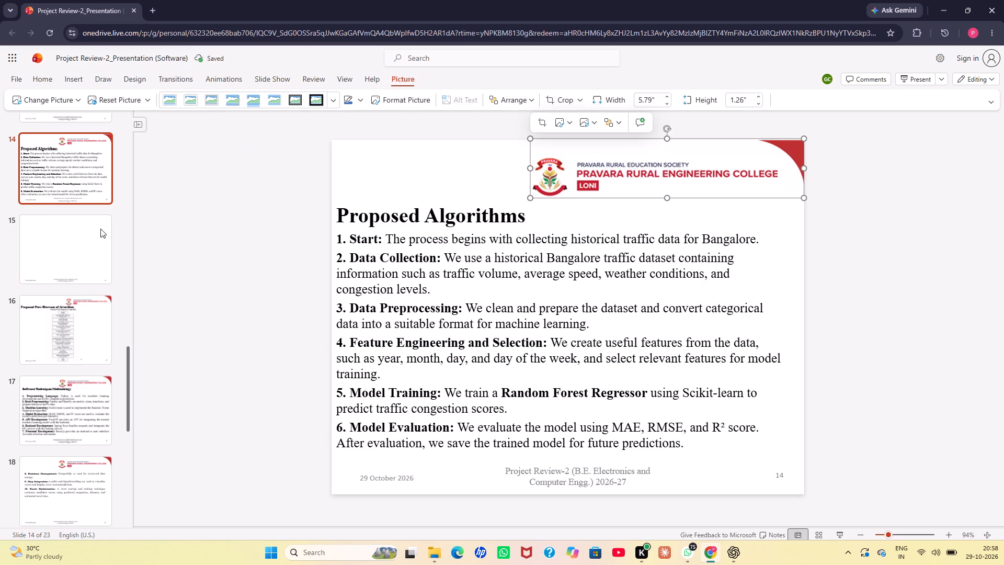
Delete the empty title and text placeholders from the new slide 15.
left_click(90, 232)
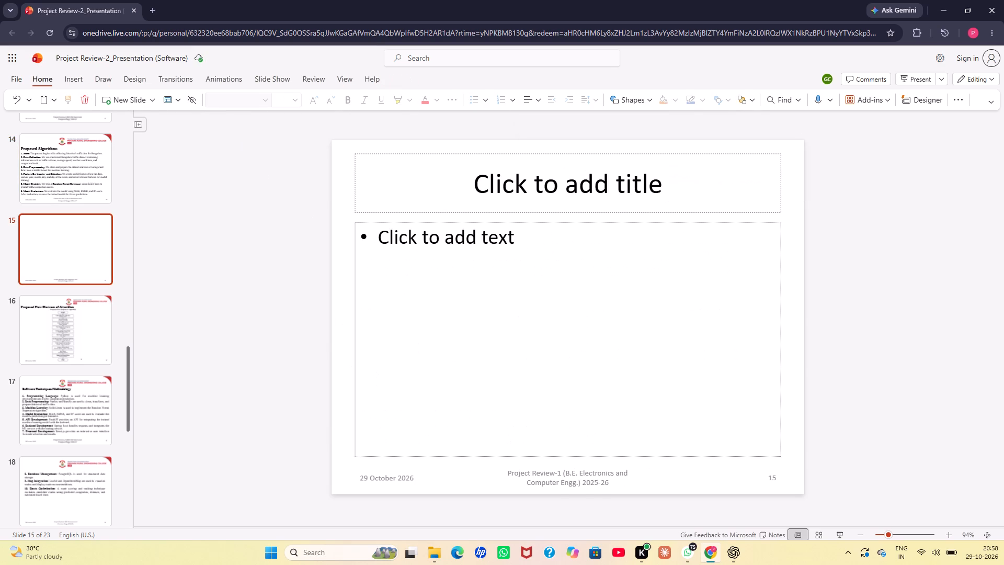
left_click(578, 153)
key("BackSpace")
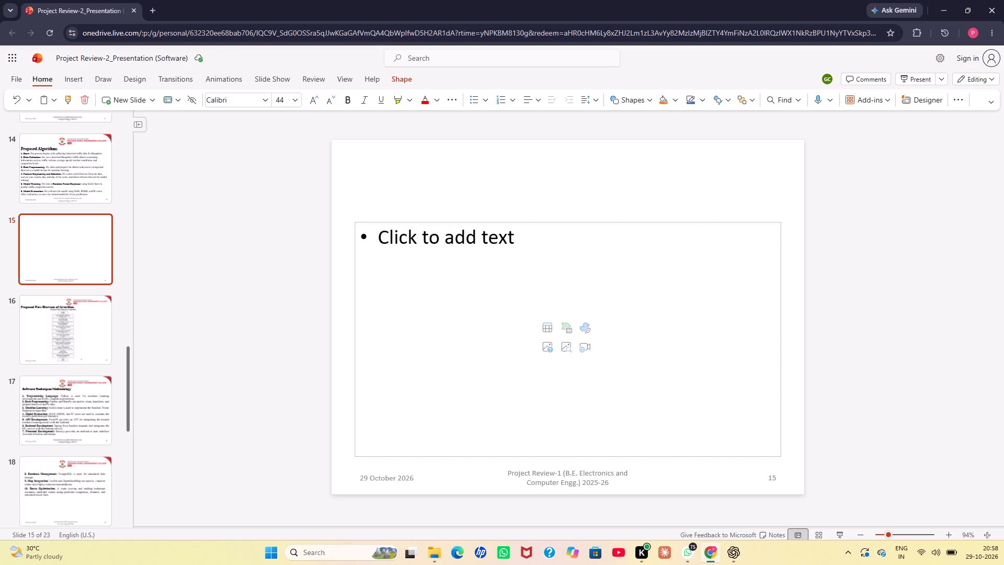
left_click(578, 220)
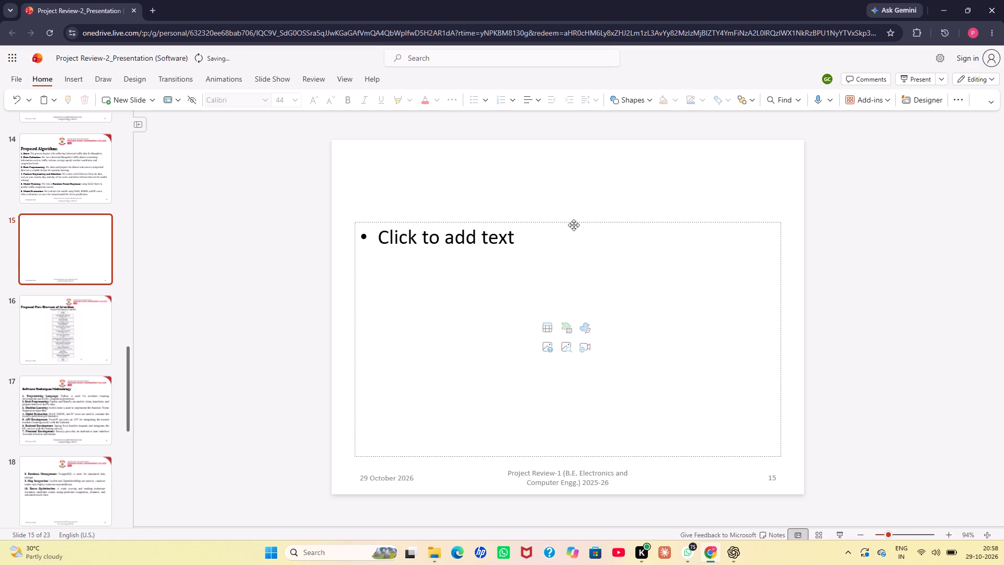
left_click(572, 223)
key("BackSpace")
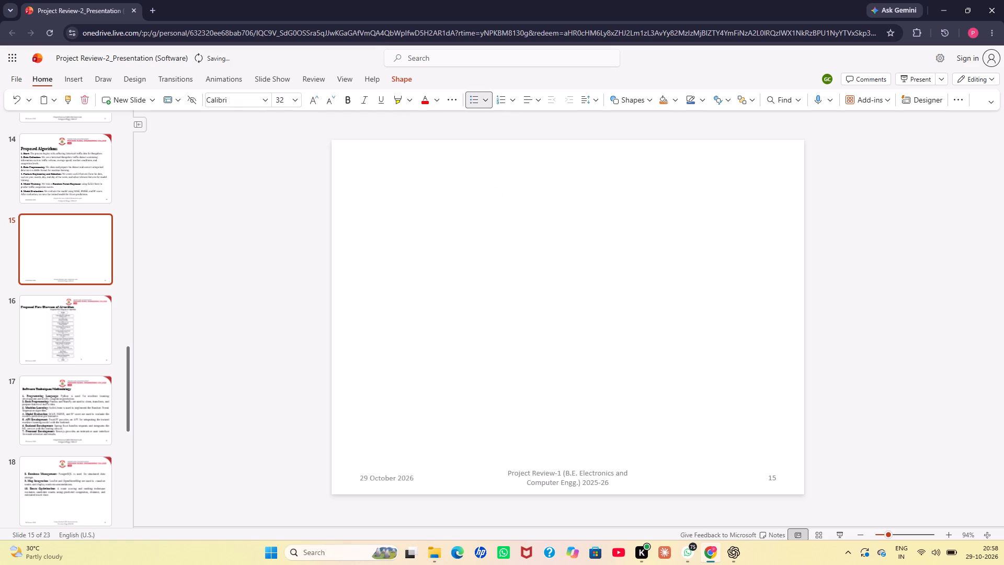
key("ctrl+v")
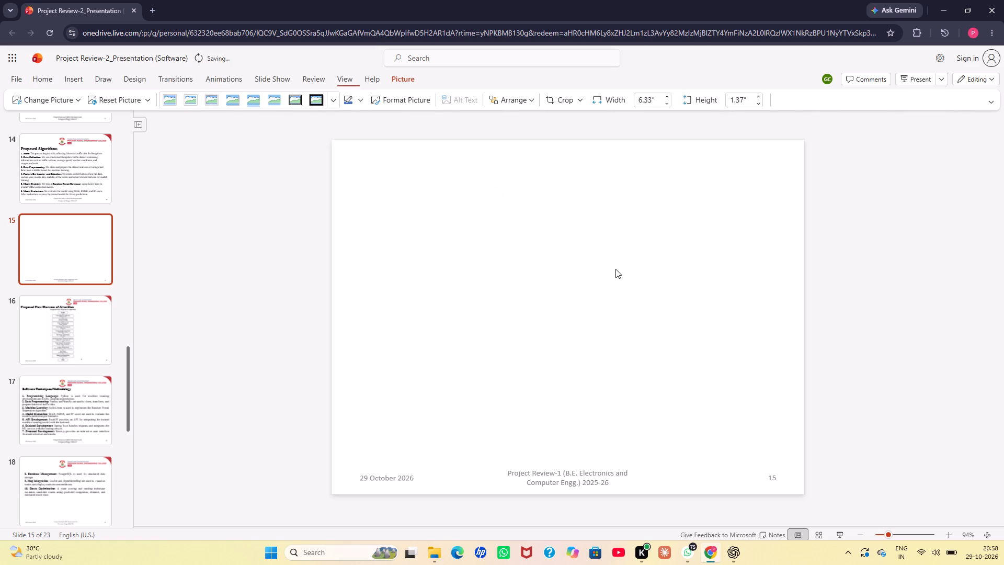
left_click(485, 259)
key("ctrl+v")
left_click_drag(604, 174, 578, 174)
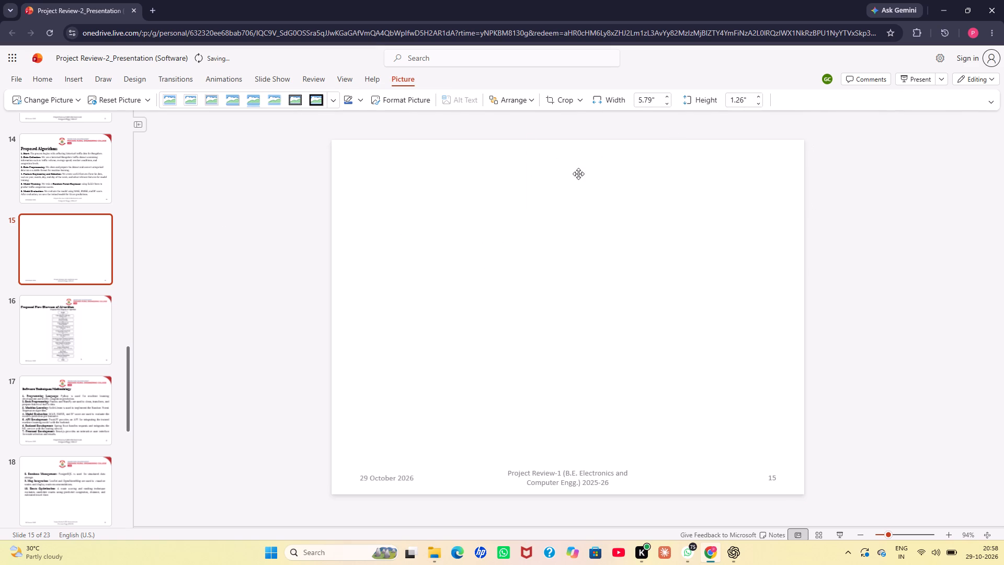
left_click_drag(578, 174, 601, 193)
left_click_drag(628, 193, 629, 178)
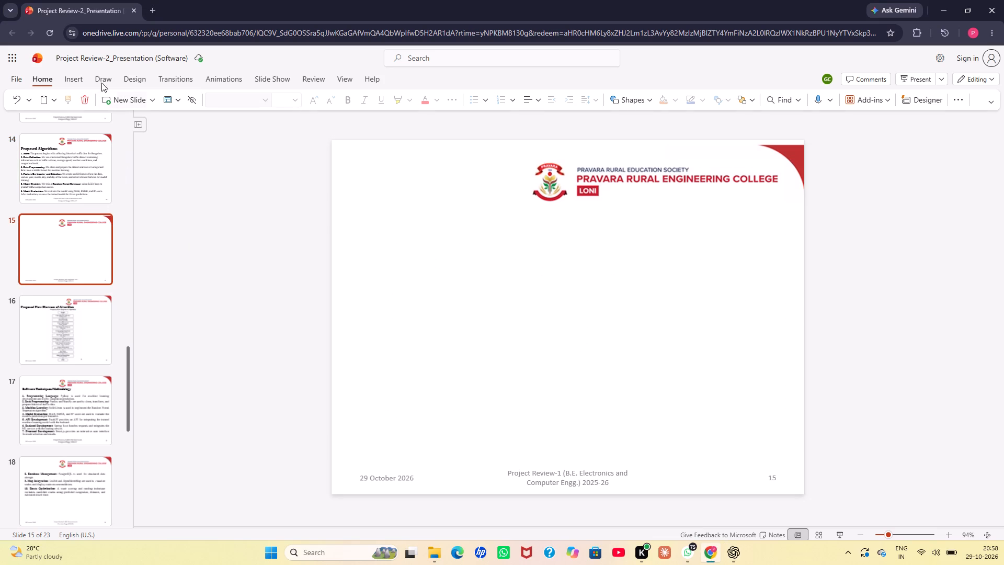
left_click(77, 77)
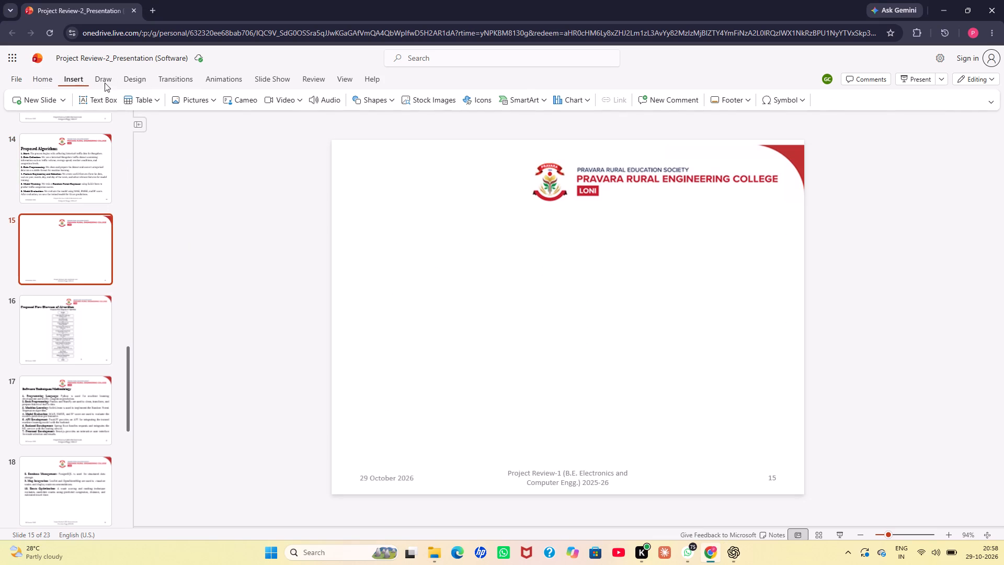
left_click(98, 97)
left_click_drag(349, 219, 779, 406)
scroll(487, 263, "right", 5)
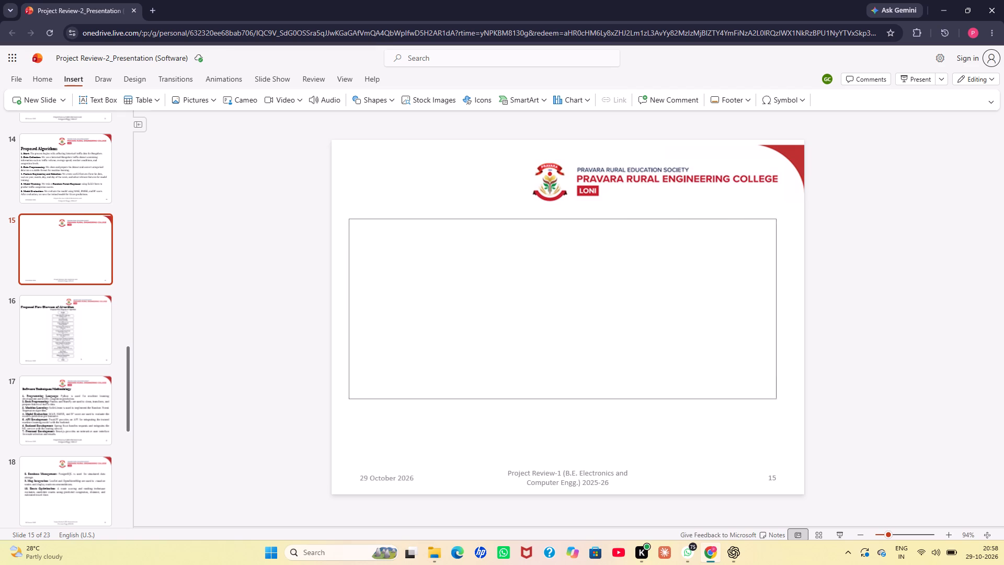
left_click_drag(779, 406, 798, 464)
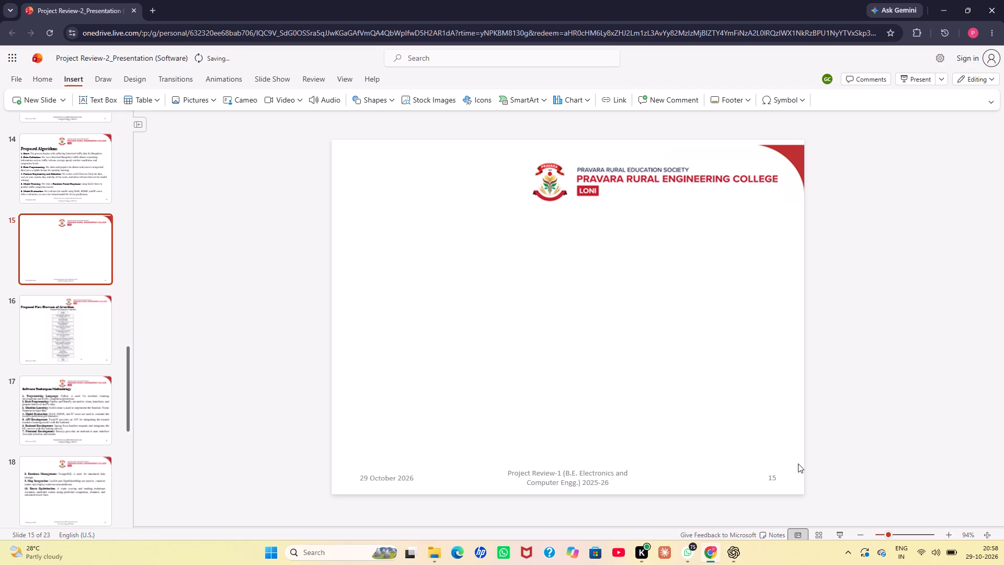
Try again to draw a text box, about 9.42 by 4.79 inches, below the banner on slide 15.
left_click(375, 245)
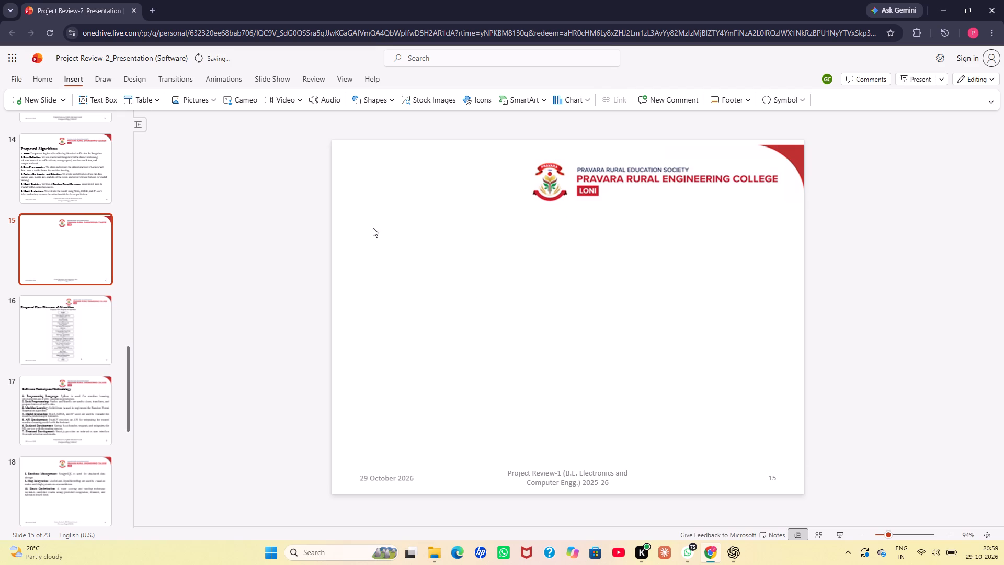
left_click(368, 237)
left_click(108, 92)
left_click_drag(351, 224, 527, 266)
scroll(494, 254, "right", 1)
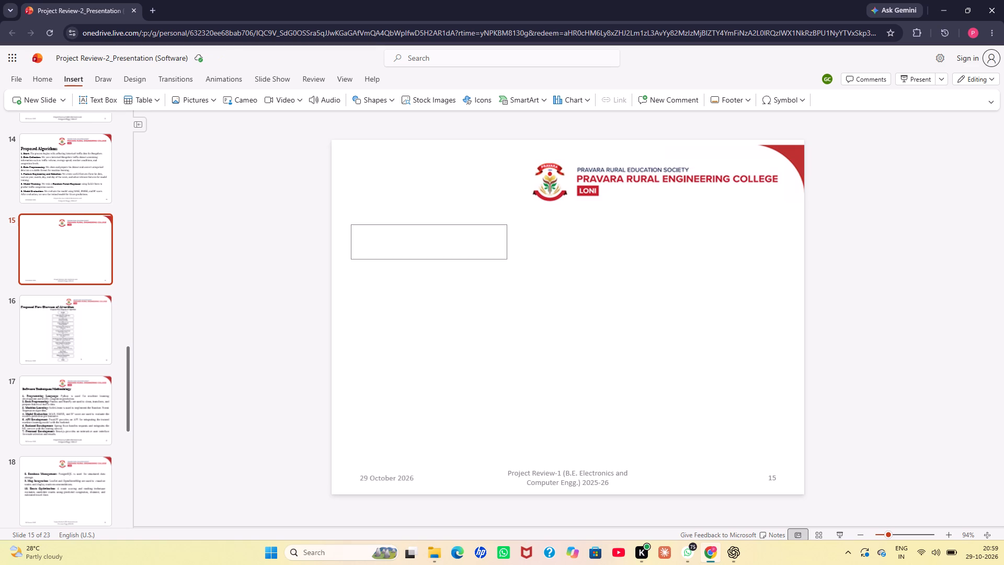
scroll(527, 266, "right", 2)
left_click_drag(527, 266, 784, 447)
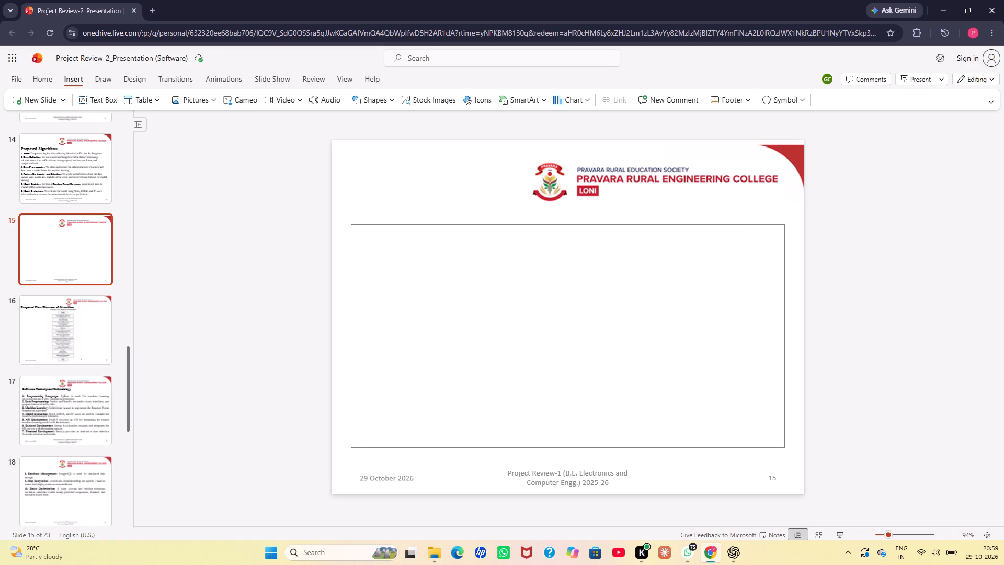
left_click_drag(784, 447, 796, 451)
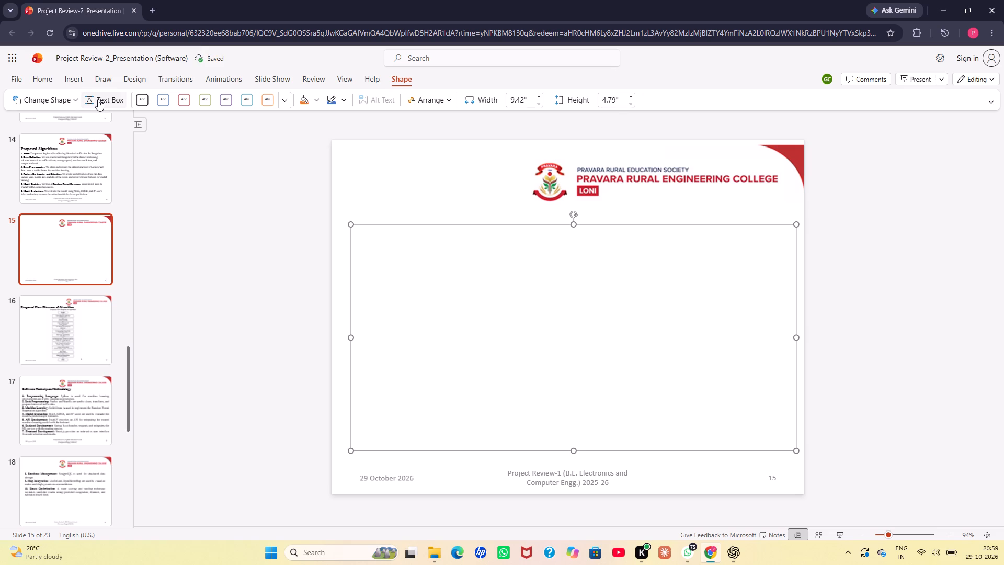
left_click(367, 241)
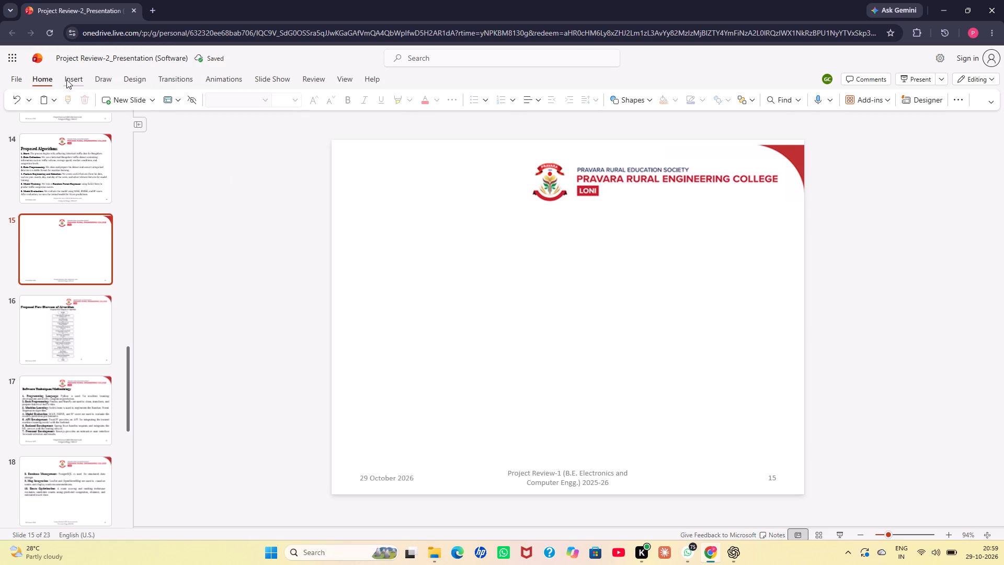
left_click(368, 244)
Paste the copied points 7 to 13 directly onto slide 15.
left_click(457, 267)
key("ctrl+v")
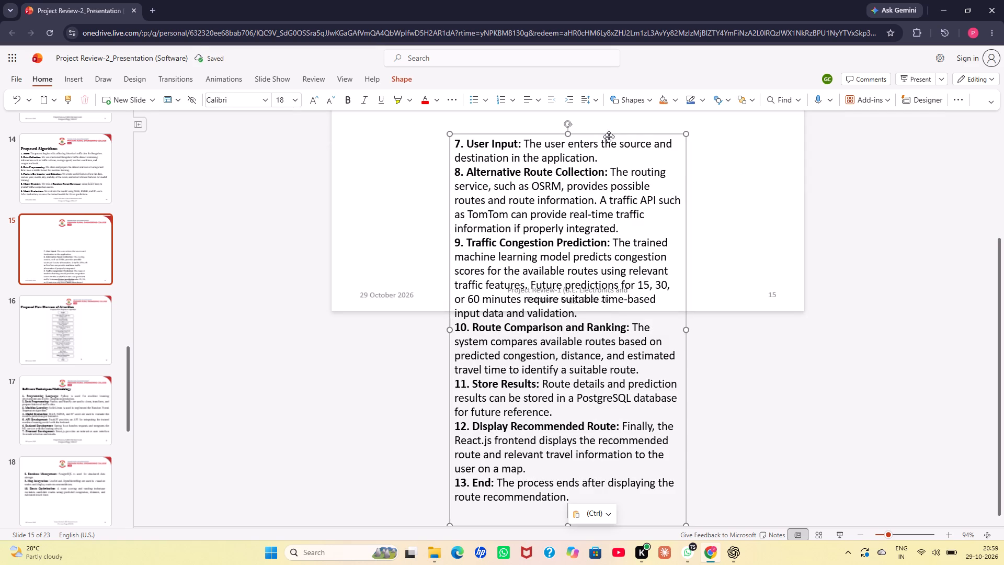
Move the pasted text box up to the slide's left margin and widen it to about 9.26 inches.
left_click_drag(614, 134, 621, 116)
left_click_drag(621, 116, 607, 31)
scroll(791, 256, "up", 2)
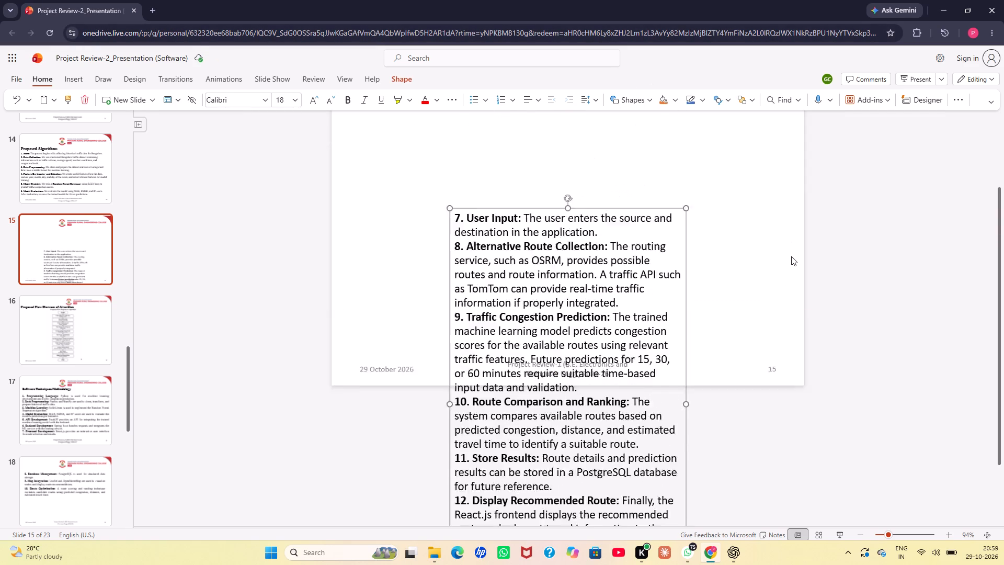
scroll(791, 256, "up", 2)
scroll(774, 318, "up", 2)
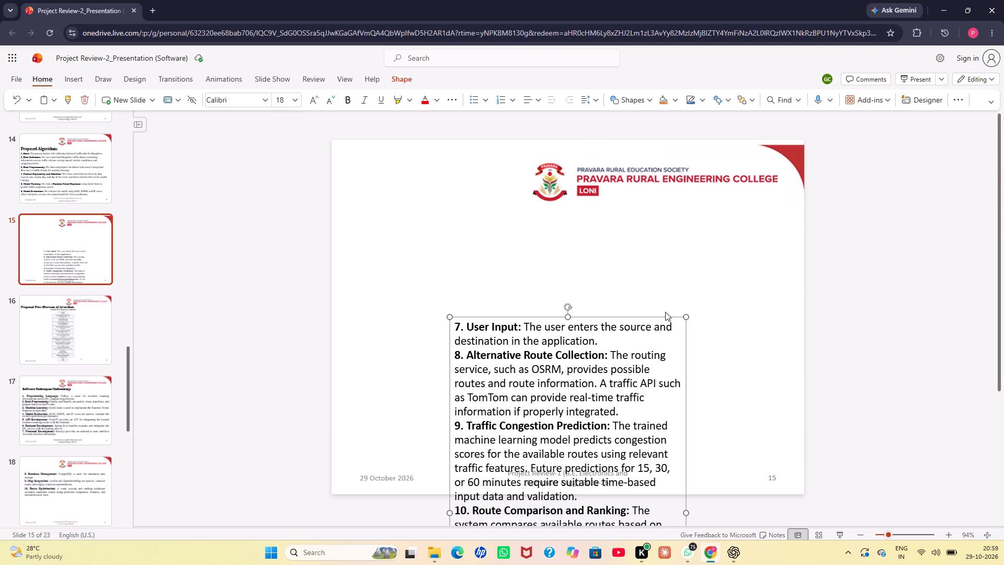
left_click_drag(629, 315, 590, 240)
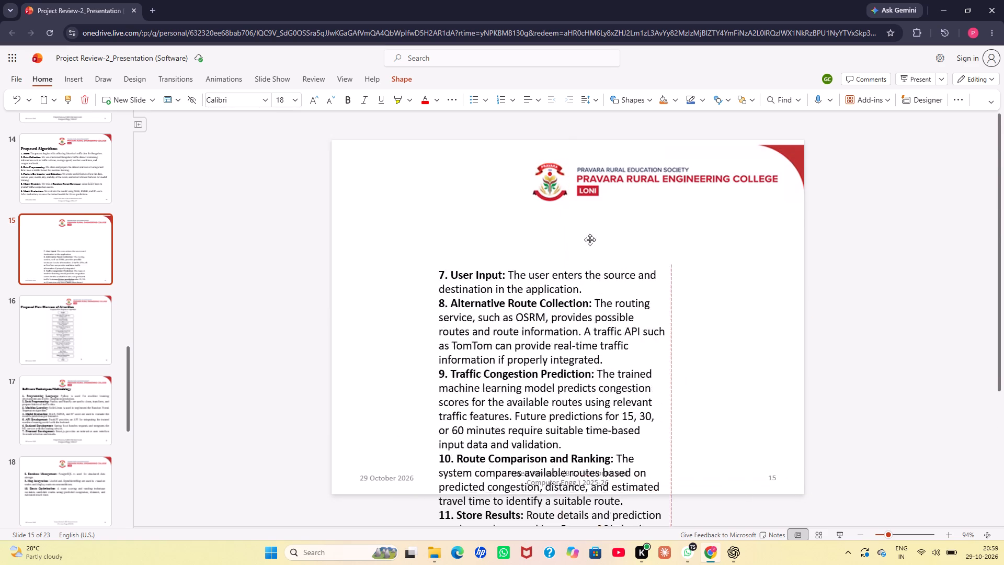
left_click_drag(590, 240, 534, 163)
scroll(573, 220, "down", 1)
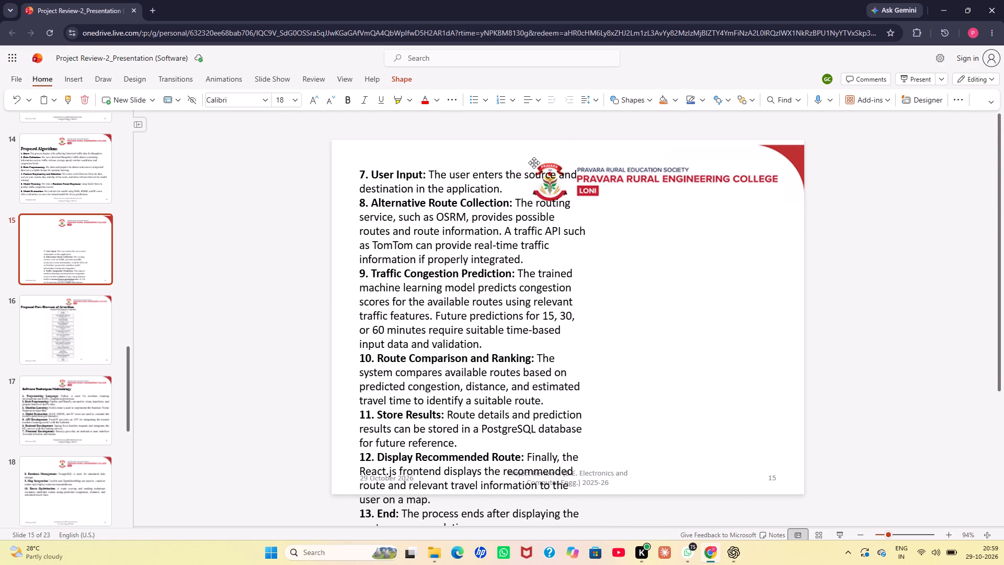
left_click_drag(591, 360, 790, 333)
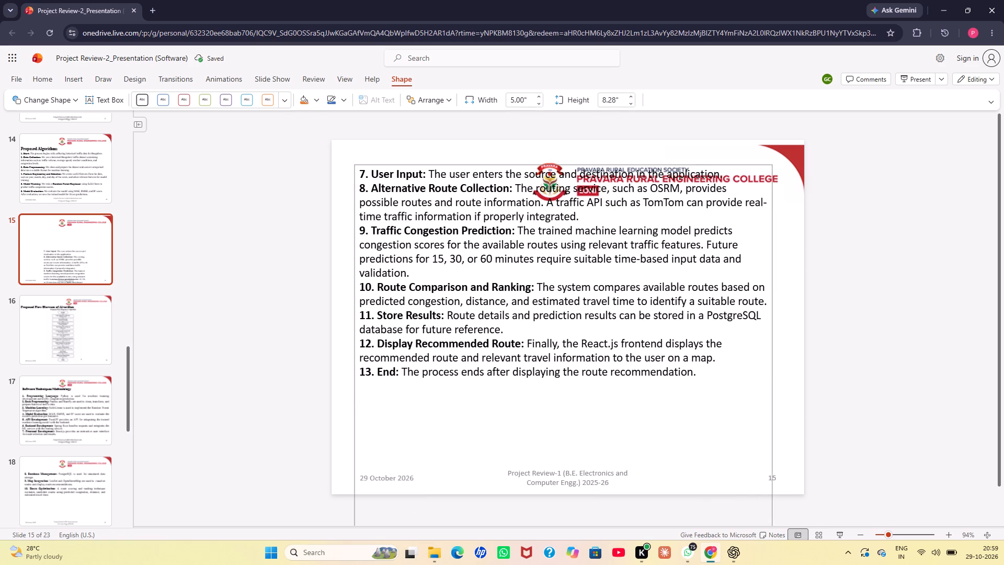
left_click_drag(790, 333, 792, 344)
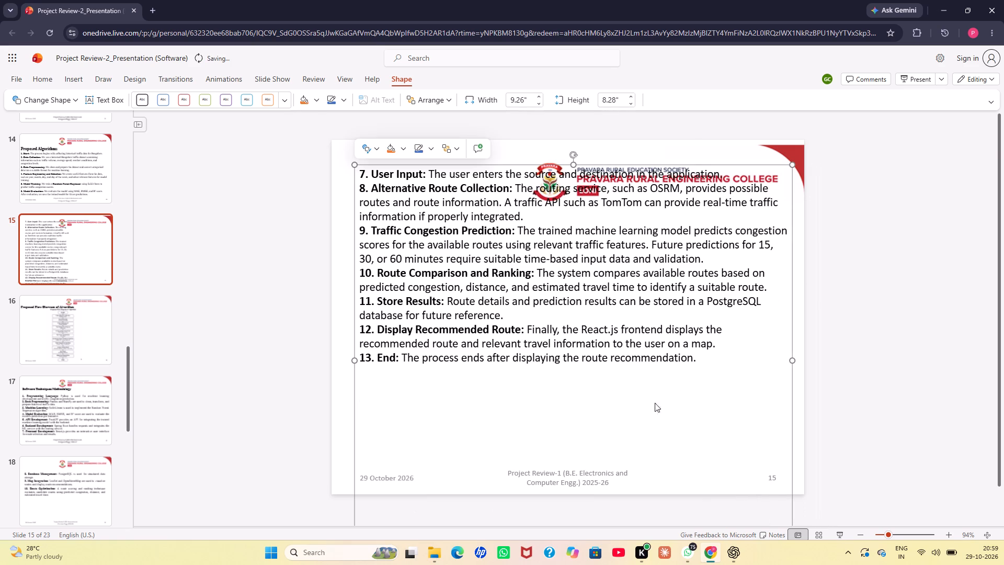
Move slide 15's text box down so it sits between the college banner and the footer.
scroll(633, 412, "down", 3)
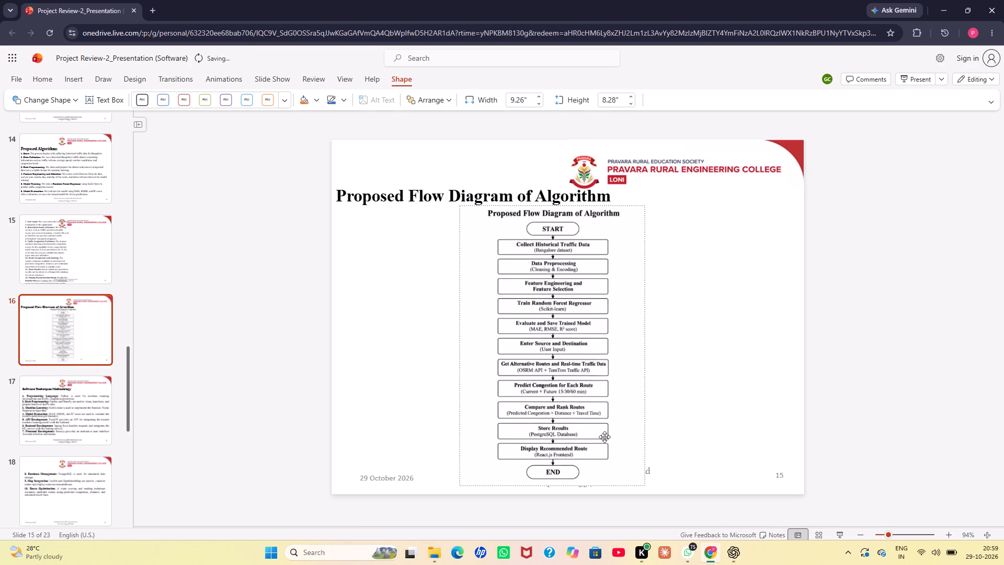
left_click(97, 246)
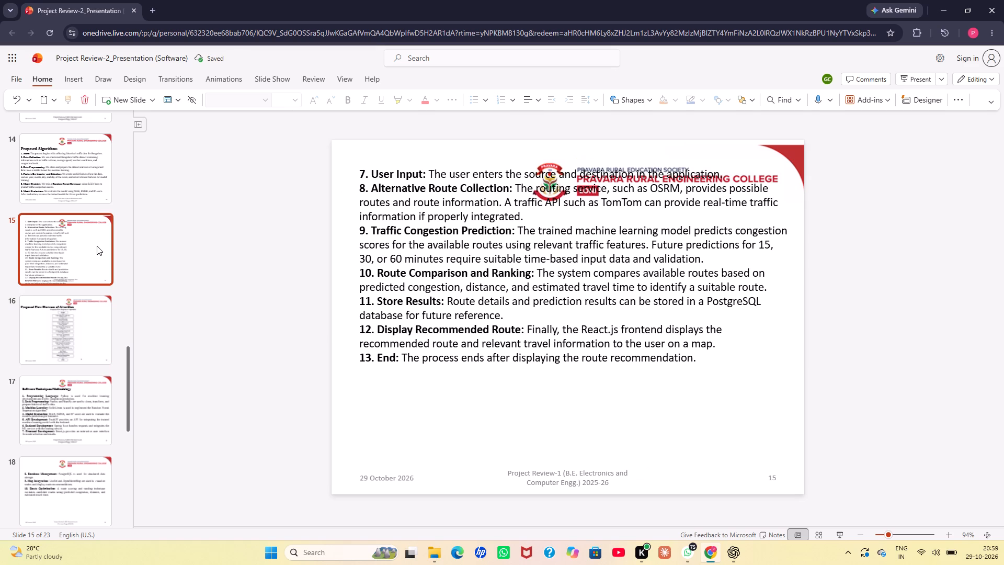
left_click(517, 302)
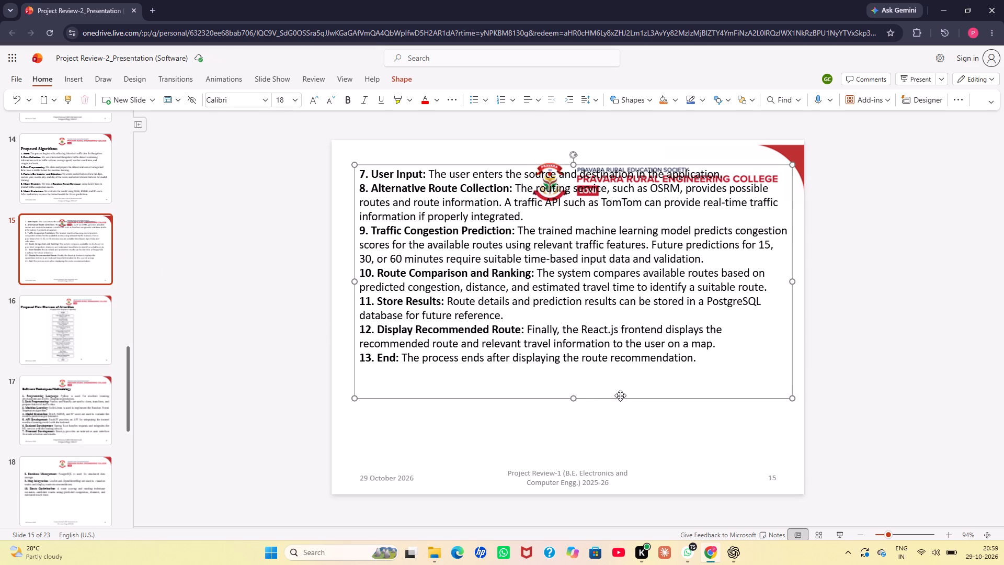
left_click_drag(623, 400, 618, 453)
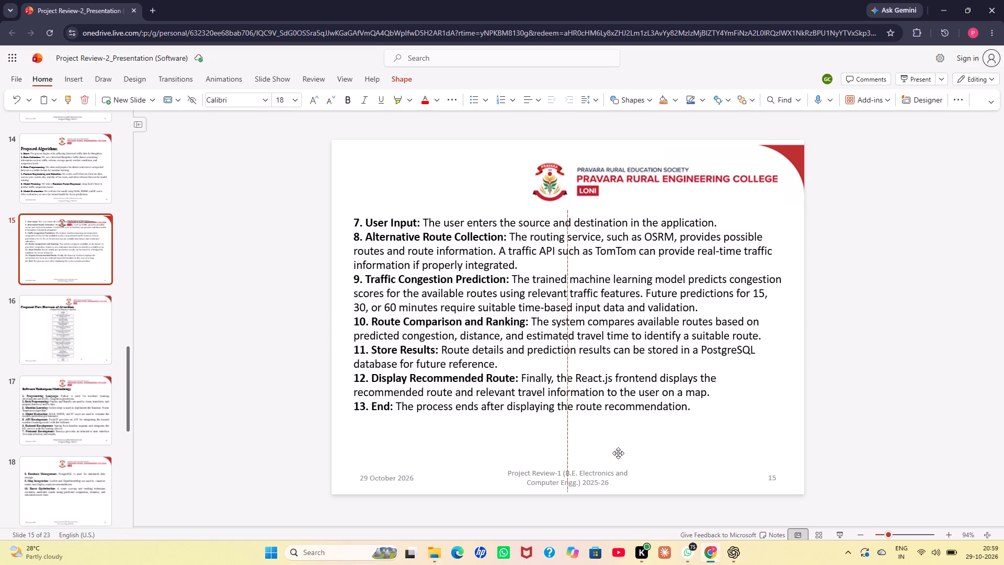
left_click_drag(618, 453, 621, 458)
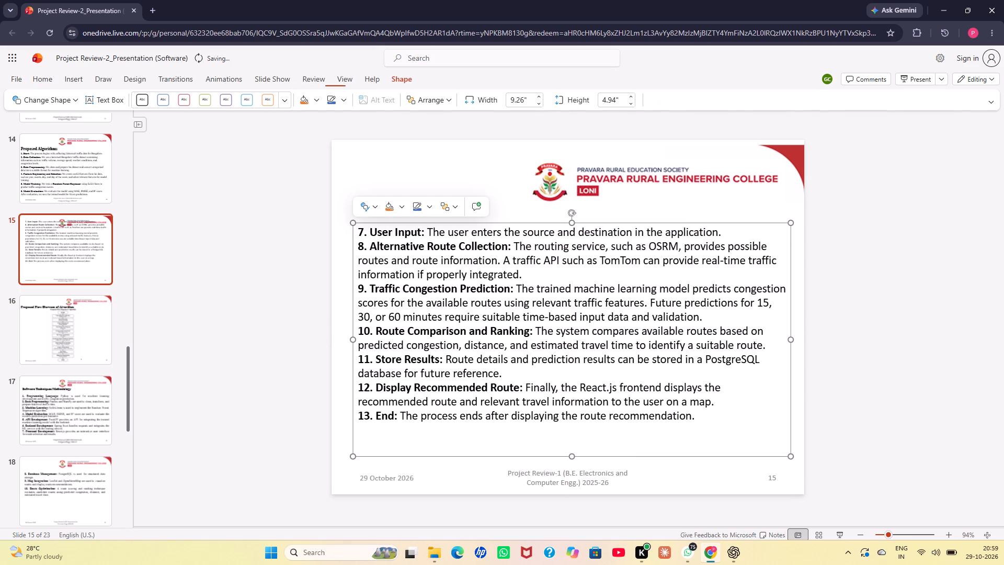
Format points 7 to 13 on slide 15 in Times New Roman at font size 20.
left_click_drag(708, 420, 360, 231)
scroll(592, 381, "left", 3)
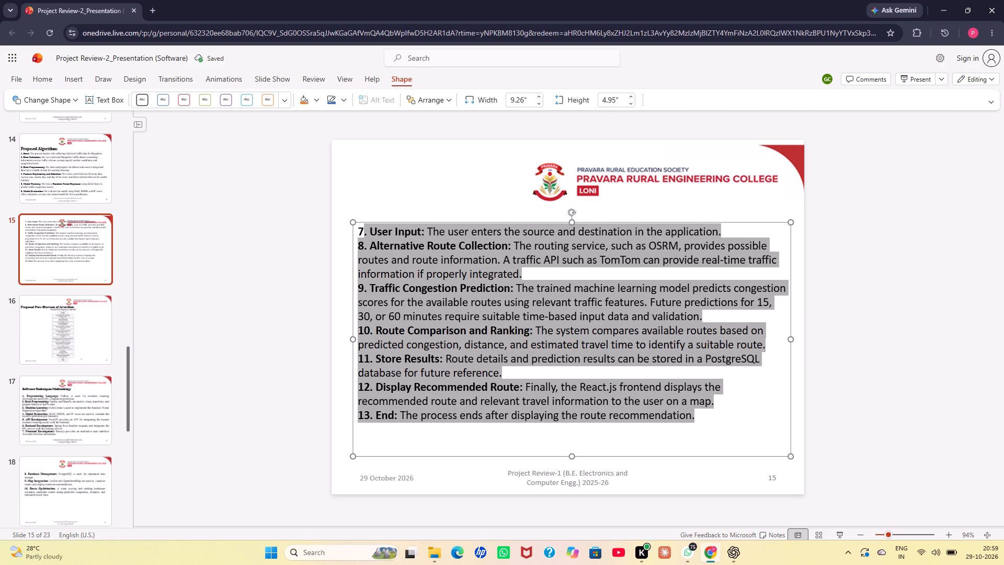
left_click_drag(360, 231, 358, 231)
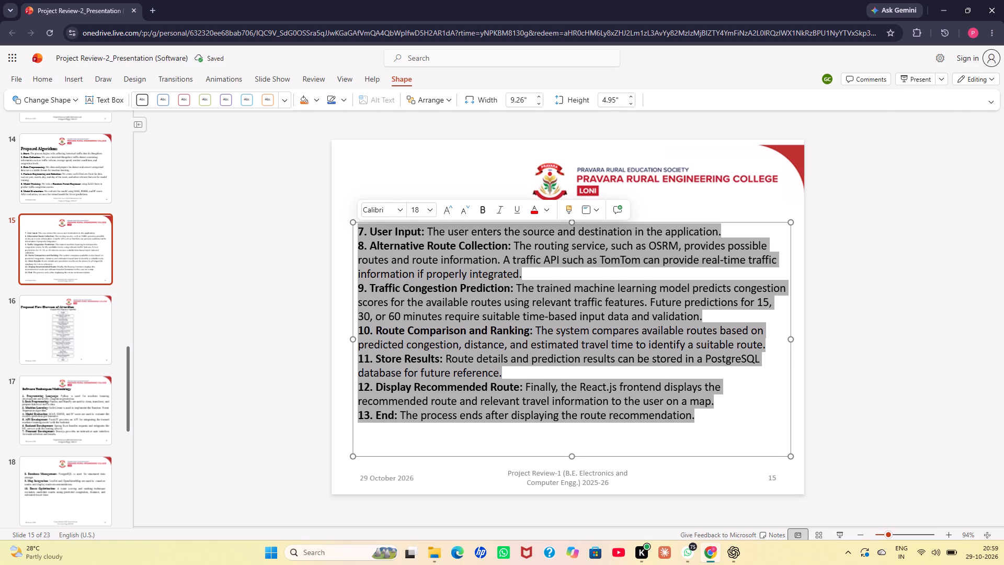
left_click(388, 212)
type("tim")
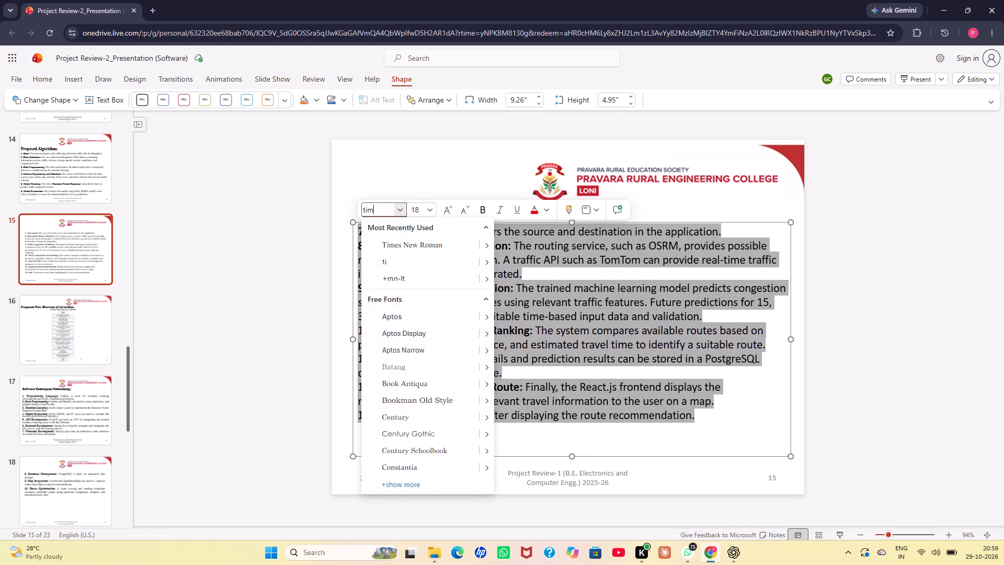
left_click(399, 245)
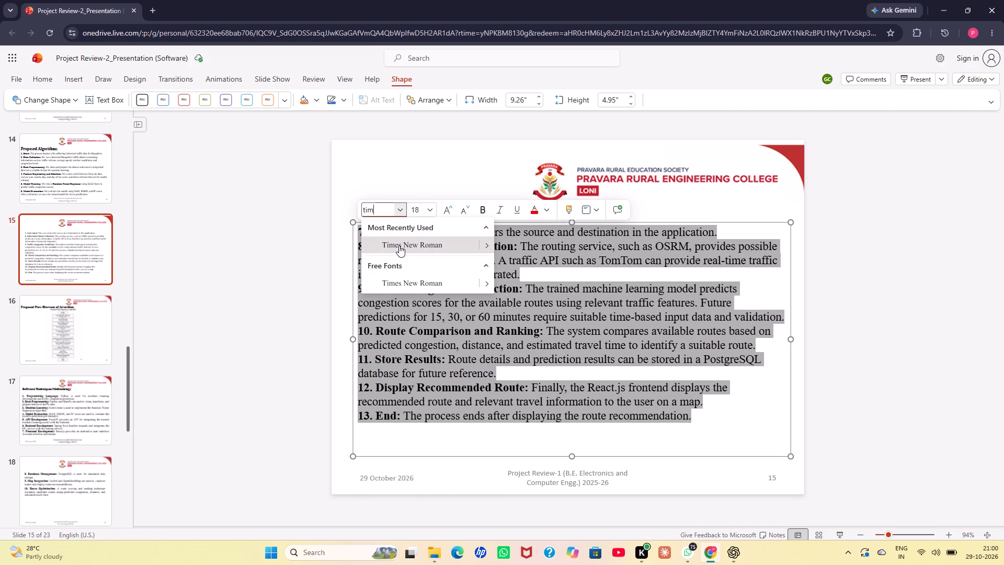
left_click(419, 209)
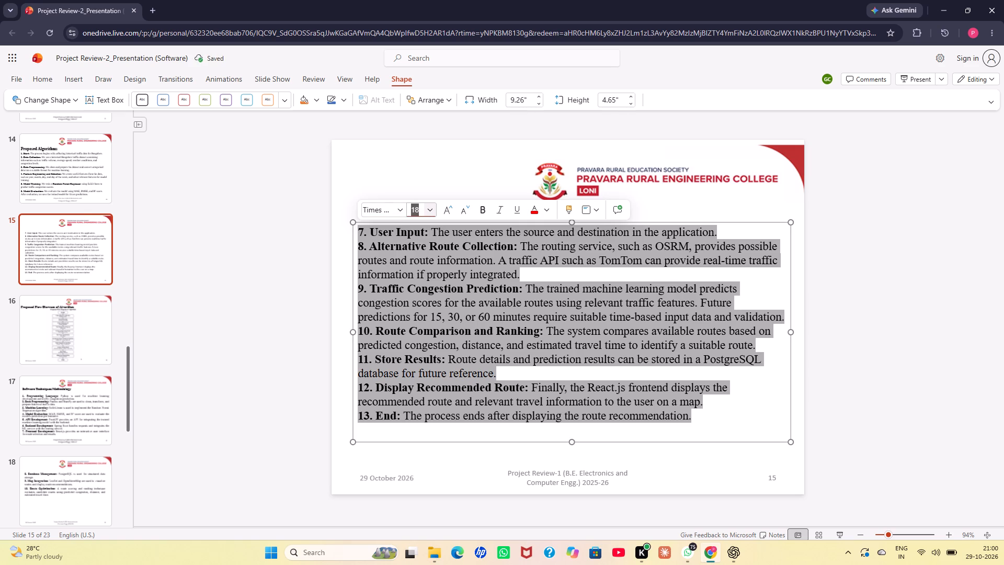
type("20")
key("Return")
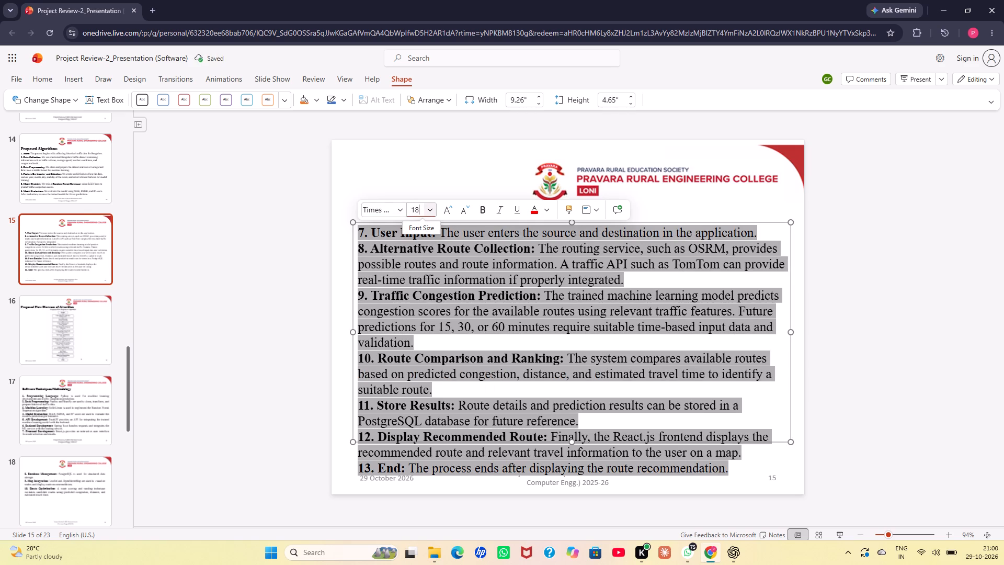
left_click(631, 289)
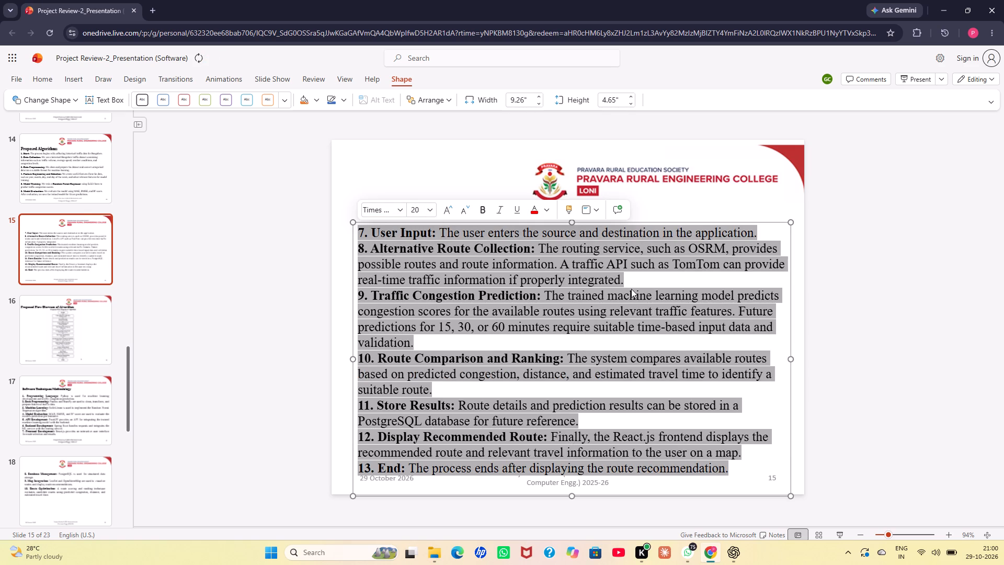
Move slide 15's text box up so that it starts just below the college banner.
left_click_drag(606, 221, 606, 216)
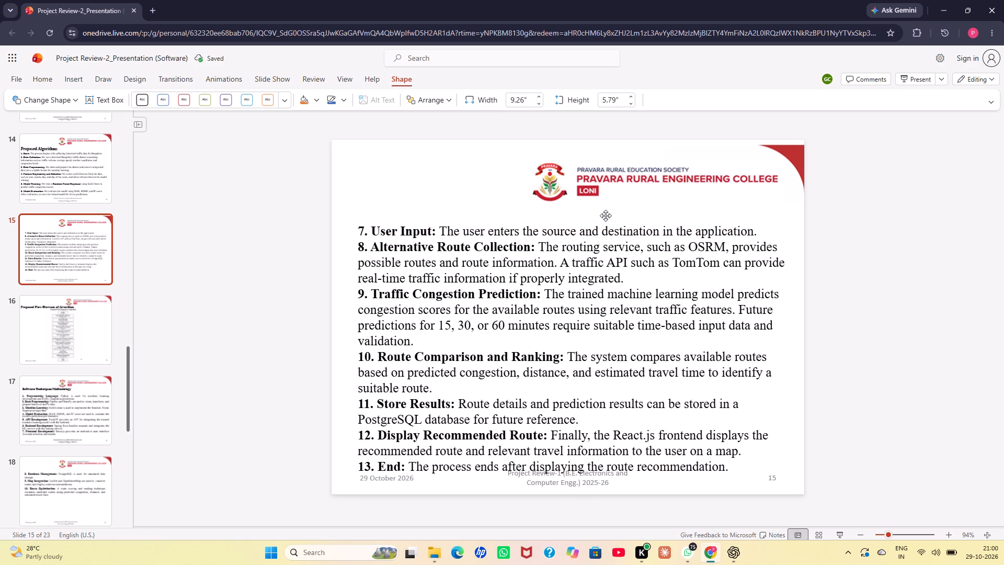
left_click_drag(606, 216, 606, 206)
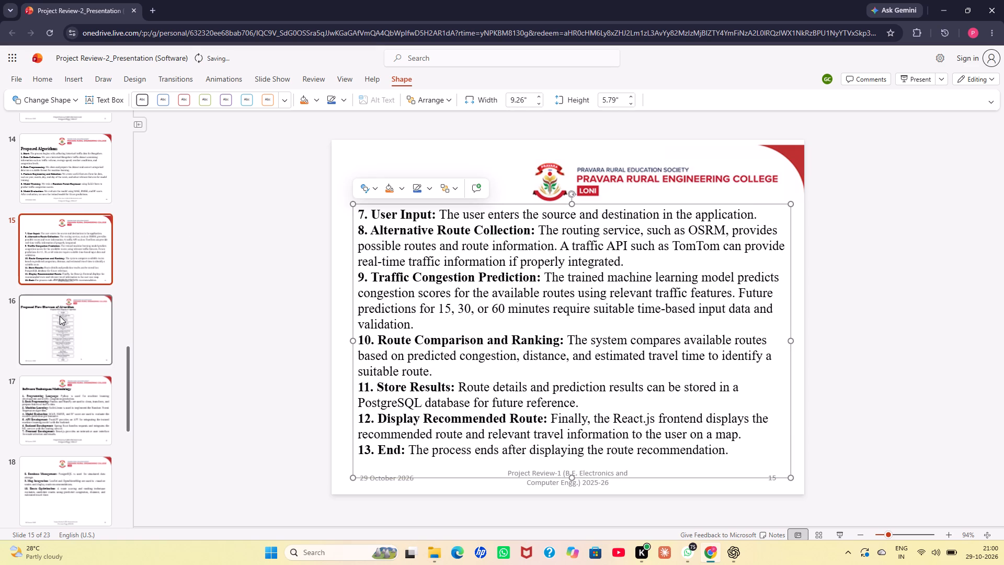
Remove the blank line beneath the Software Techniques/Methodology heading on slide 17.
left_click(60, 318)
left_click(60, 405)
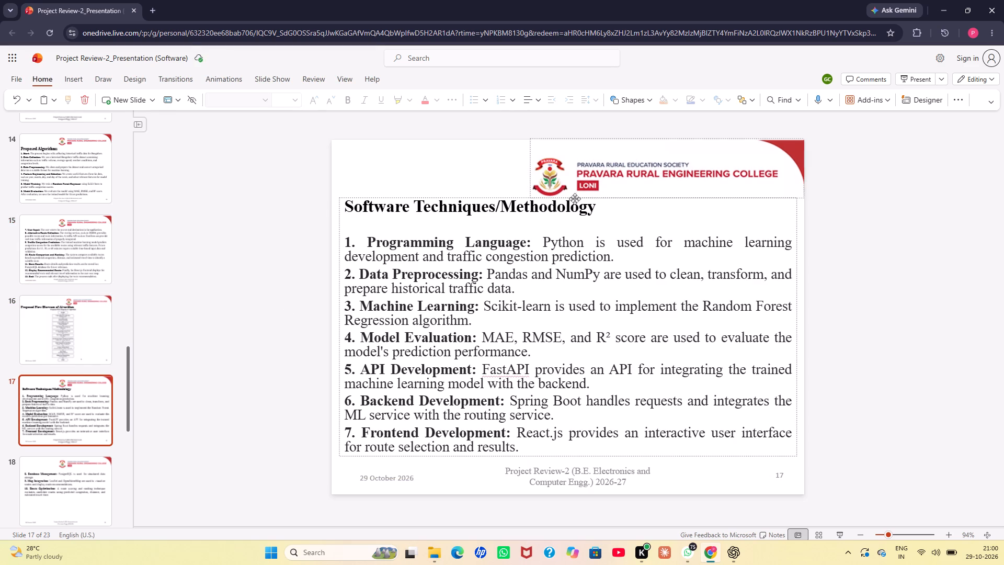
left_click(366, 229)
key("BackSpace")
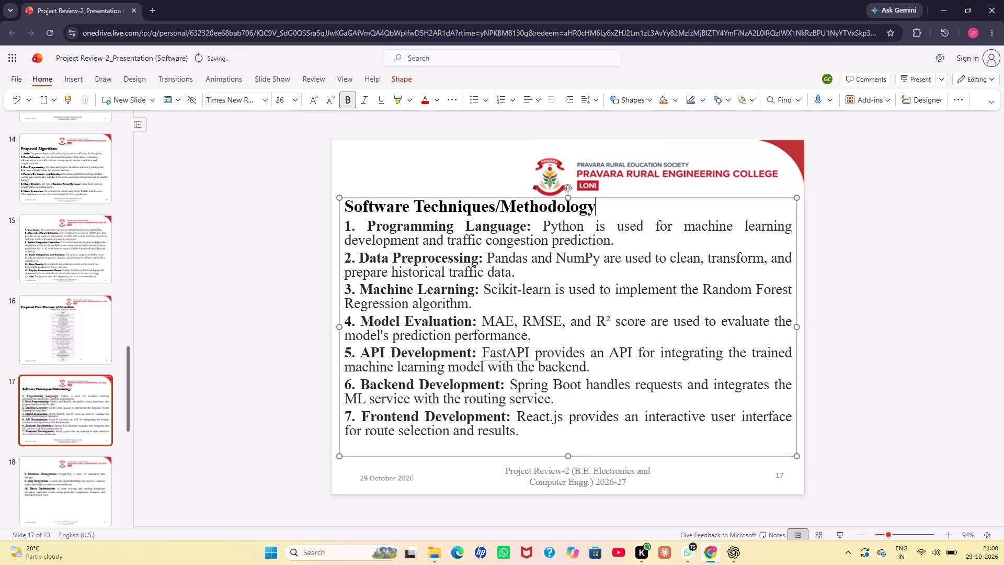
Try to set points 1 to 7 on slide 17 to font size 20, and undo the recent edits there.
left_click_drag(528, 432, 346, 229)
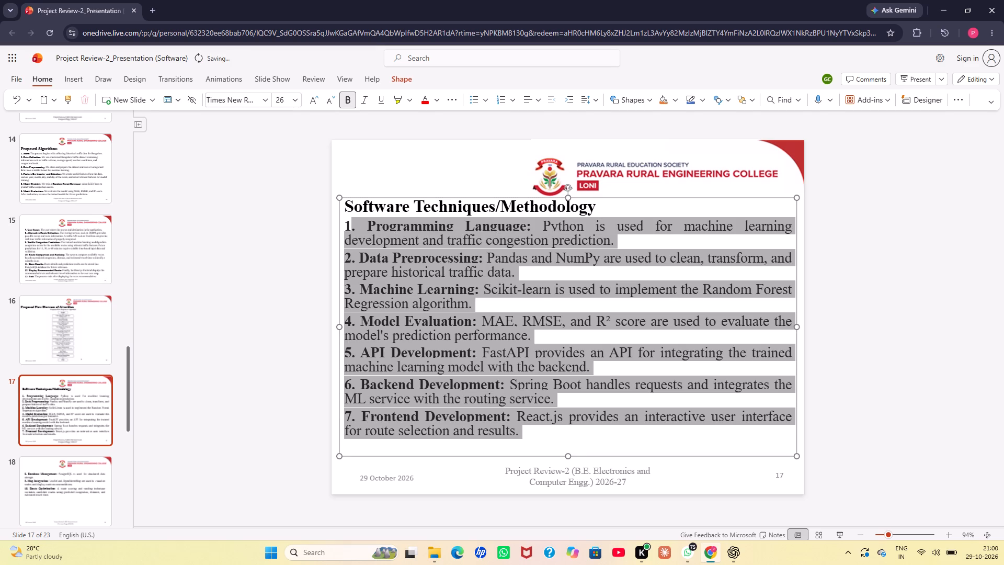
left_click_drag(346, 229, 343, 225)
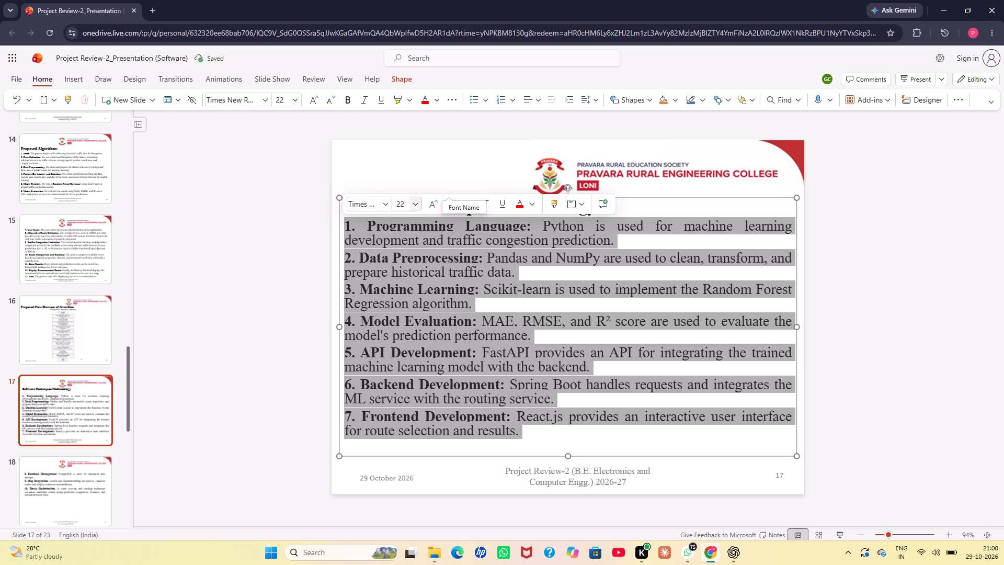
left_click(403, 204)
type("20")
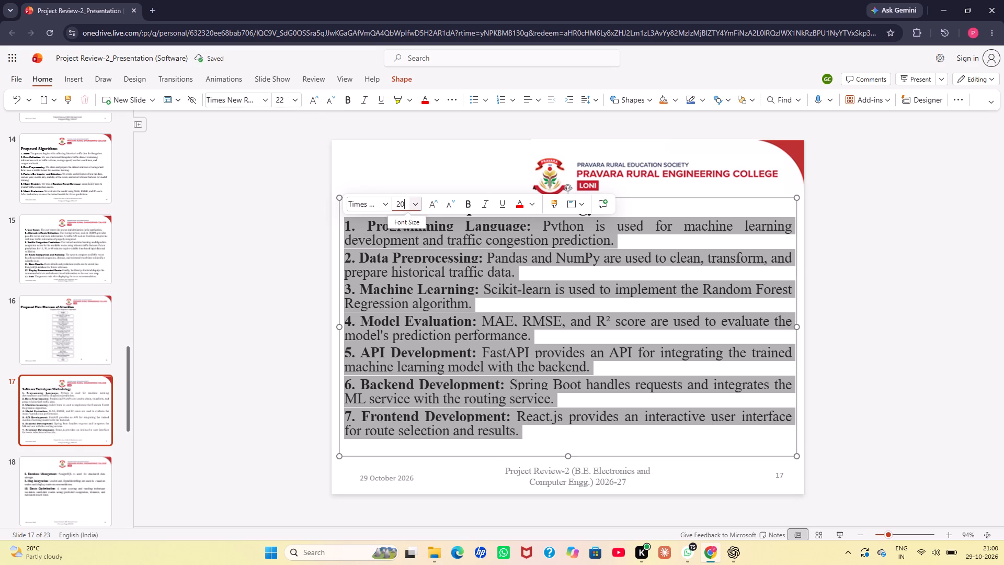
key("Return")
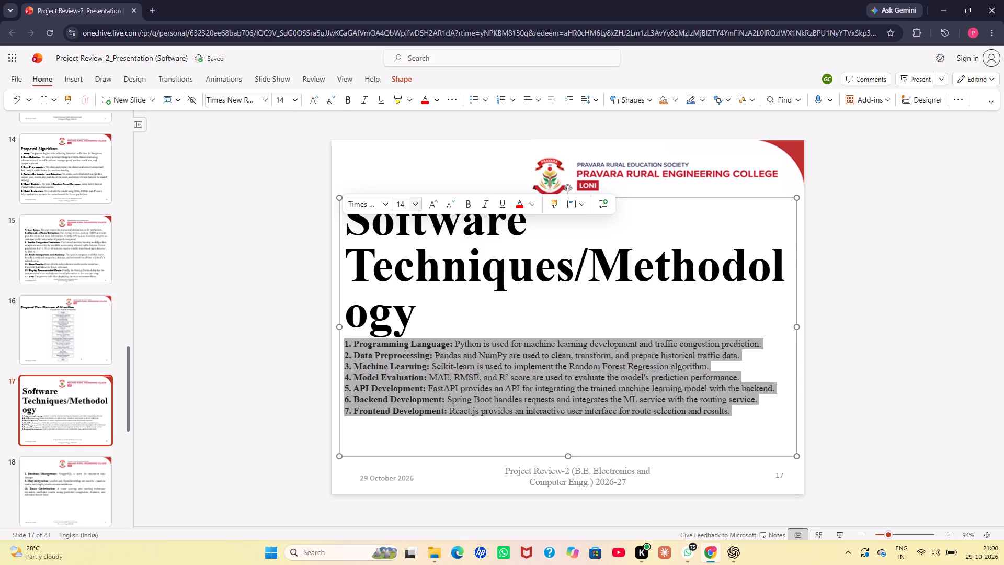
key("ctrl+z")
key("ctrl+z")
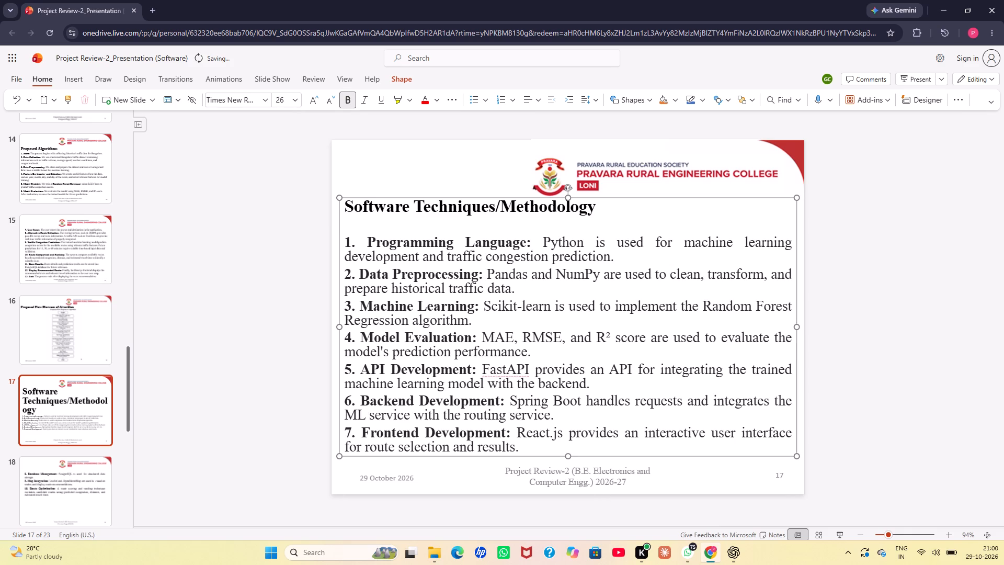
left_click_drag(519, 451, 344, 244)
scroll(384, 328, "down", 1)
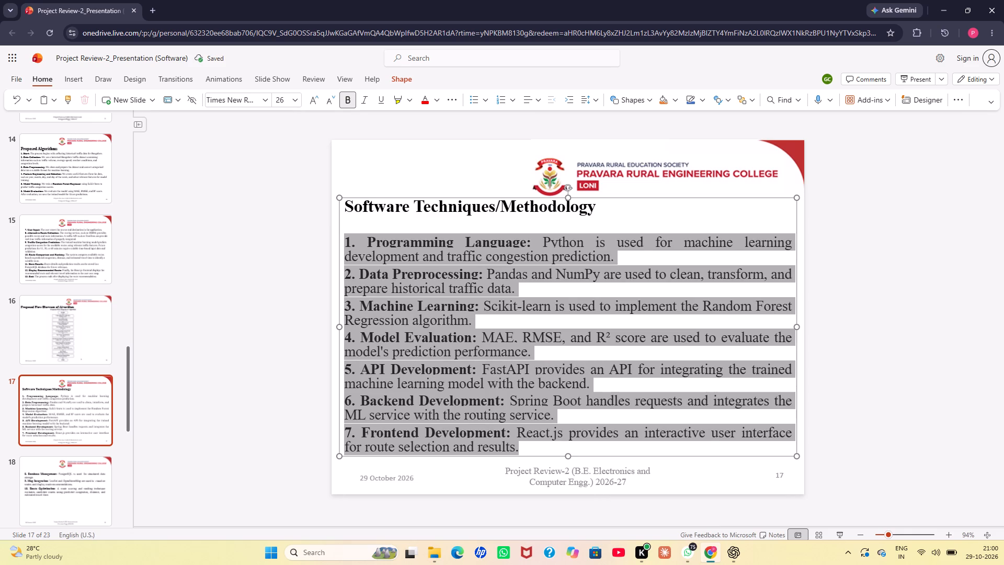
left_click_drag(344, 244, 344, 245)
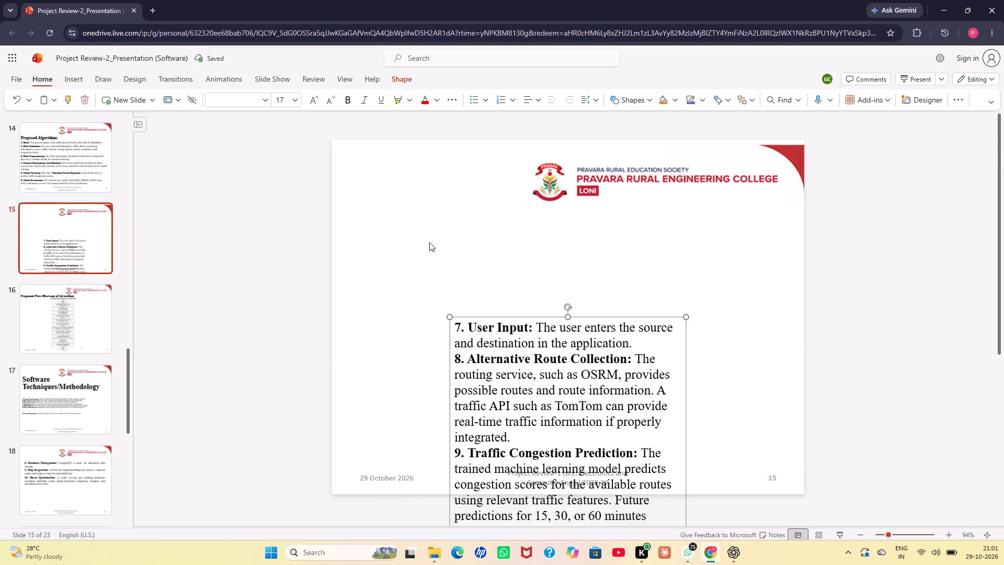
Redo the undone changes to the text box on slide 15 that holds the points starting with User Input.
left_click(470, 418)
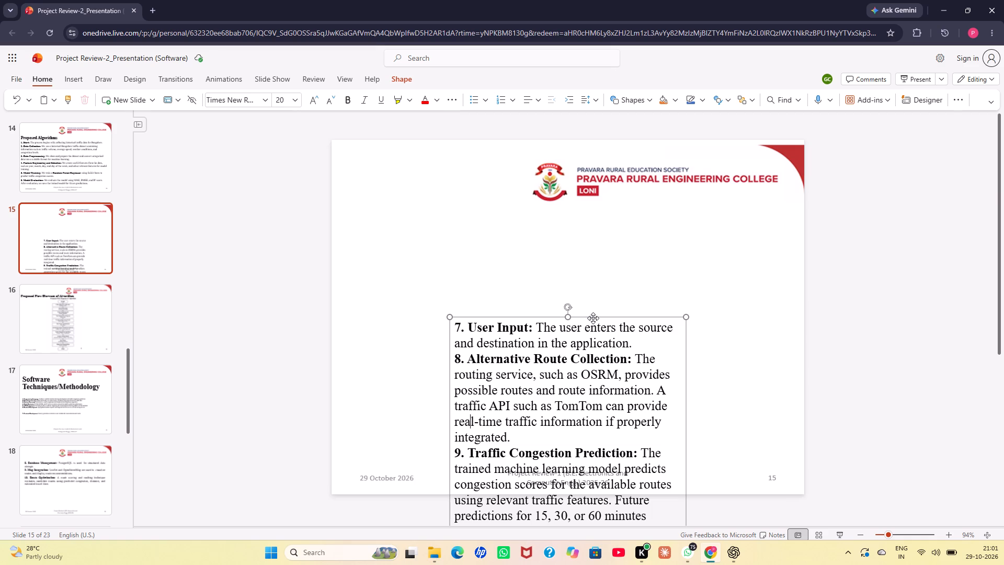
key("ctrl+y")
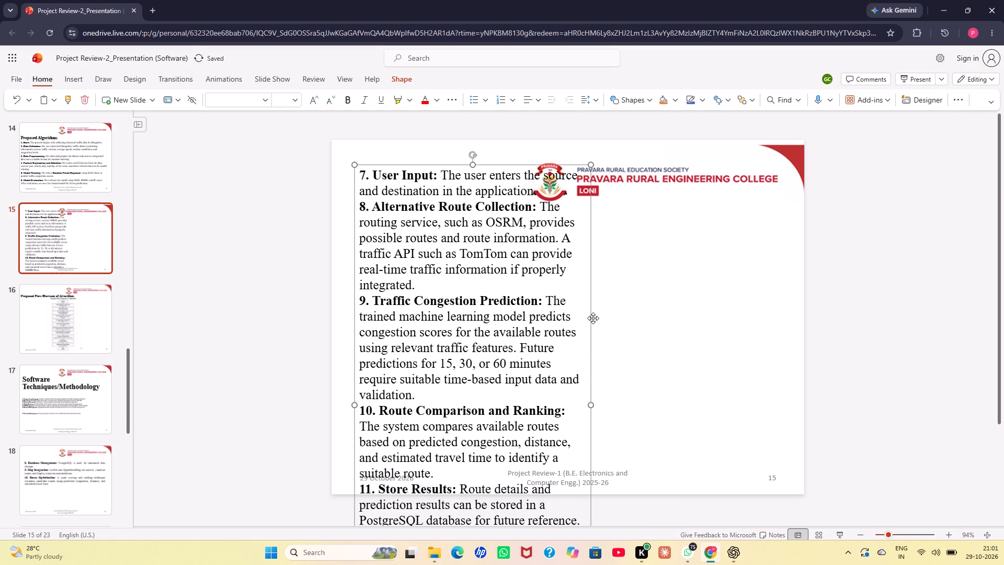
key("ctrl+y")
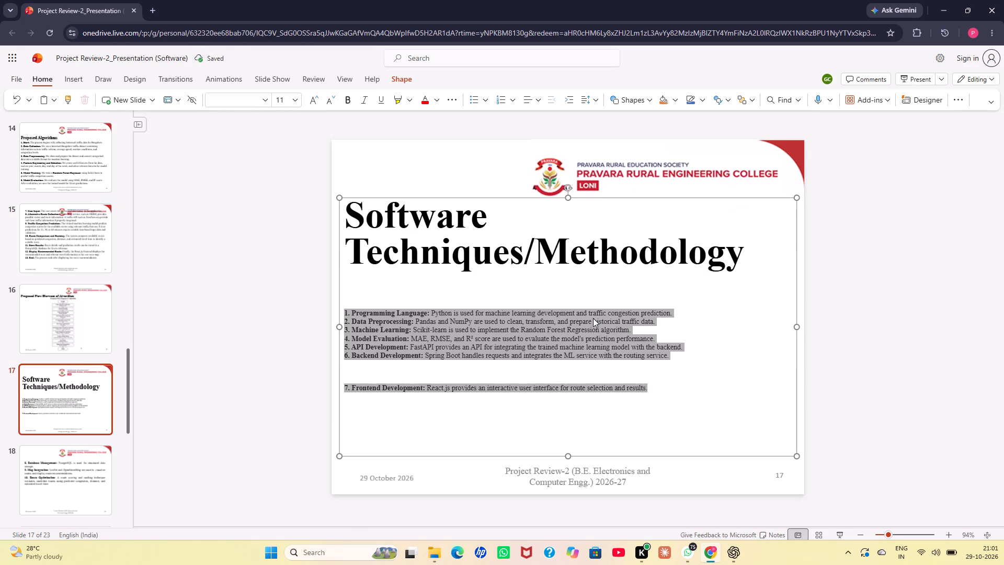
Set the font of slide 17's Software Techniques/Methodology heading to Times New Roman.
left_click_drag(750, 257, 346, 218)
scroll(524, 208, "left", 2)
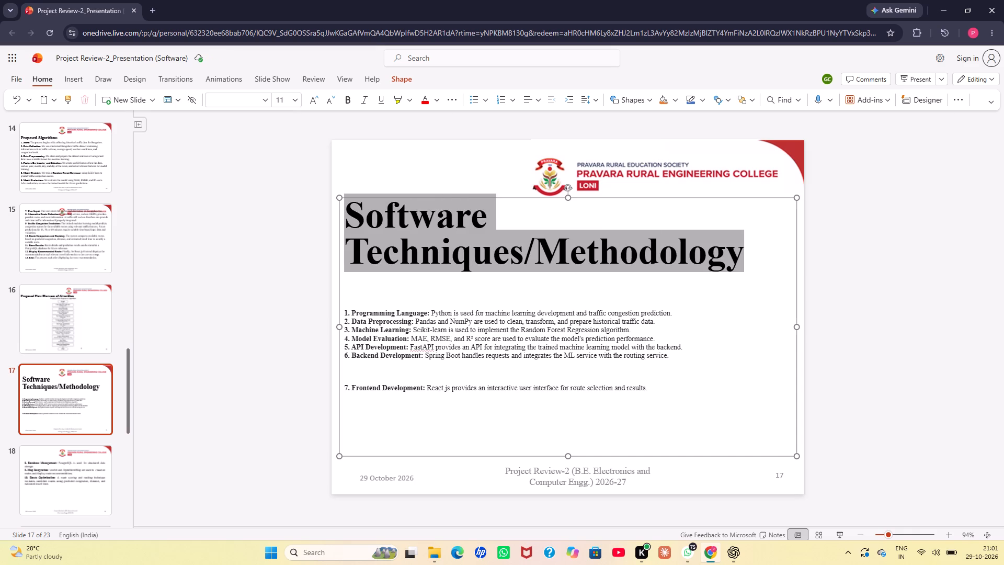
left_click_drag(346, 218, 347, 218)
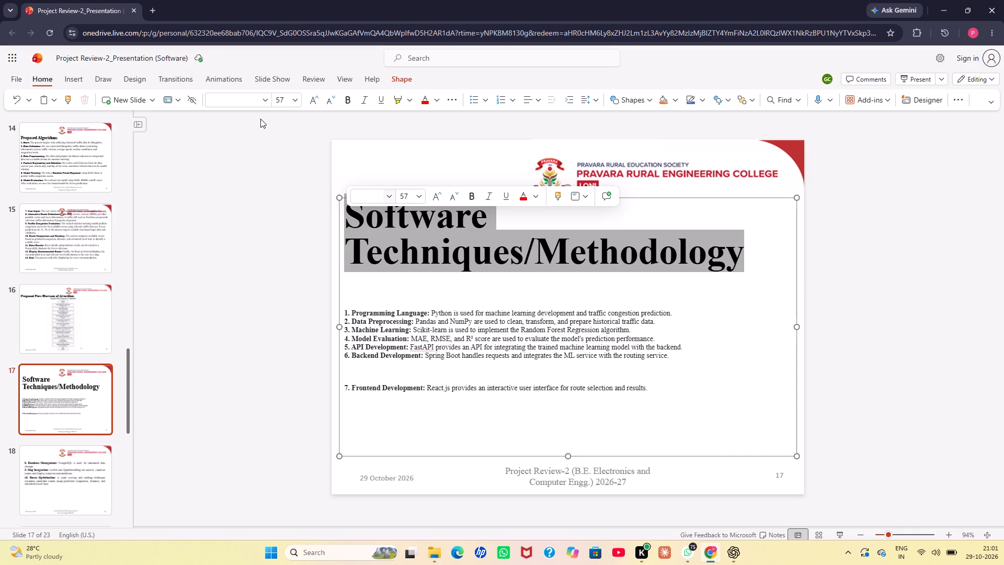
left_click(241, 99)
type("time")
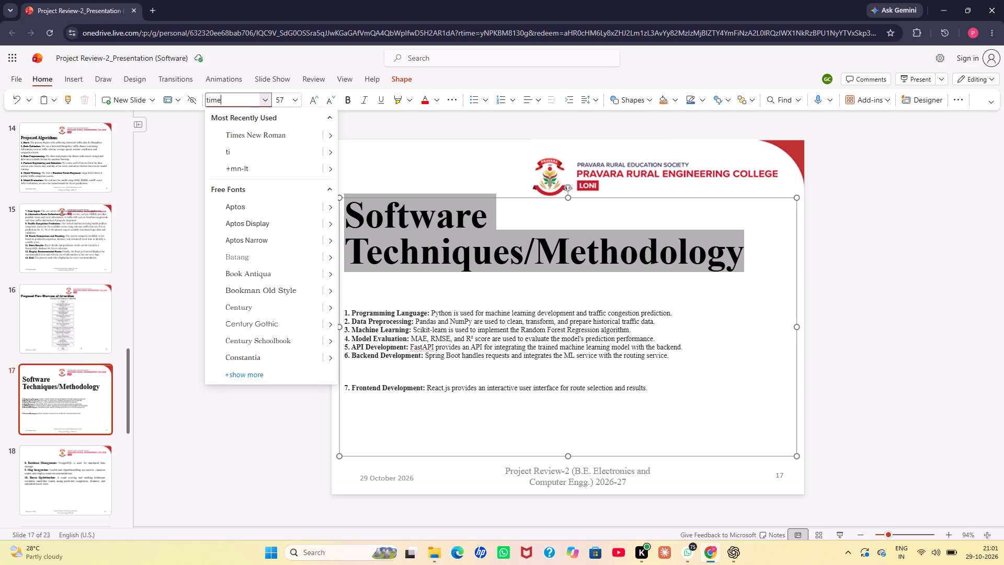
left_click(242, 138)
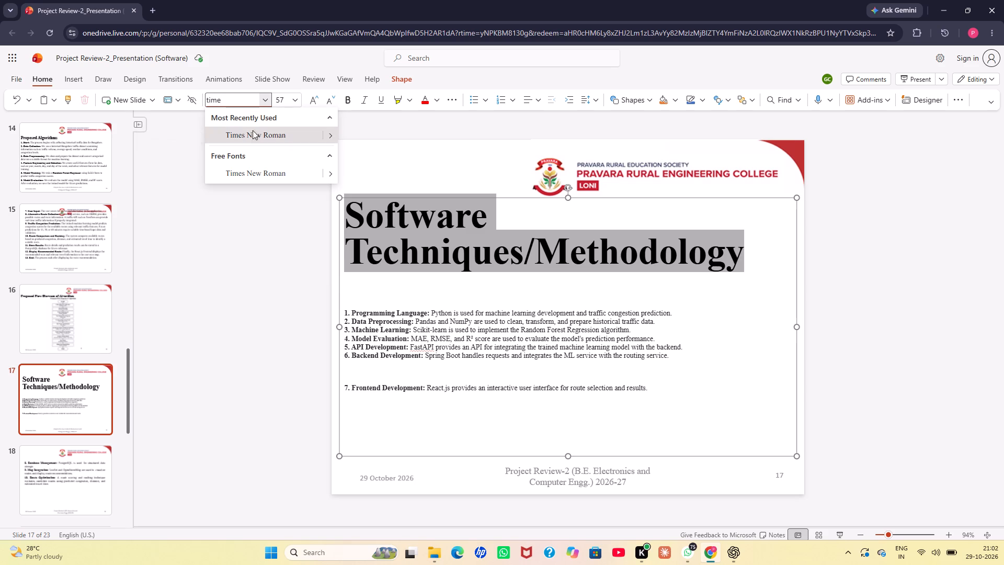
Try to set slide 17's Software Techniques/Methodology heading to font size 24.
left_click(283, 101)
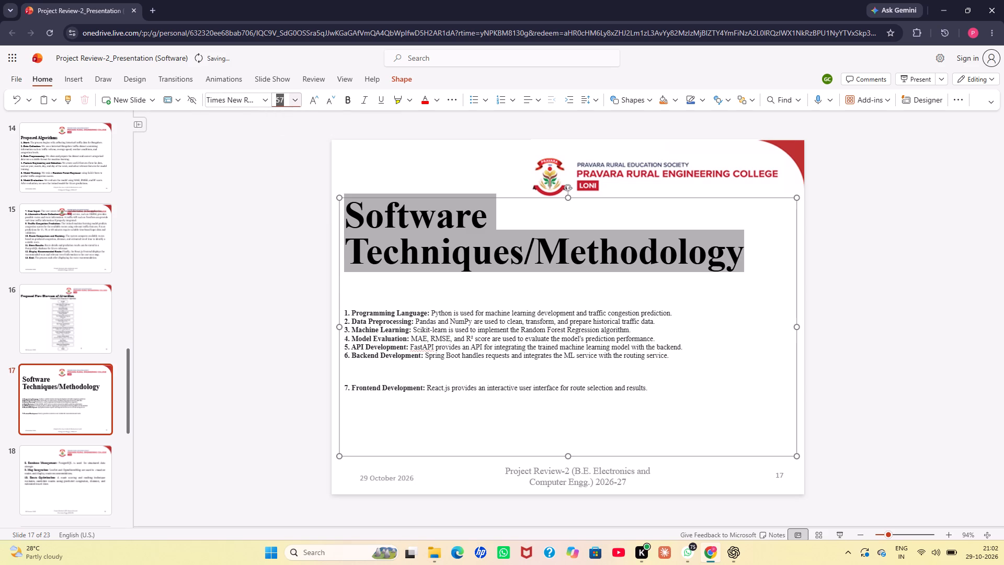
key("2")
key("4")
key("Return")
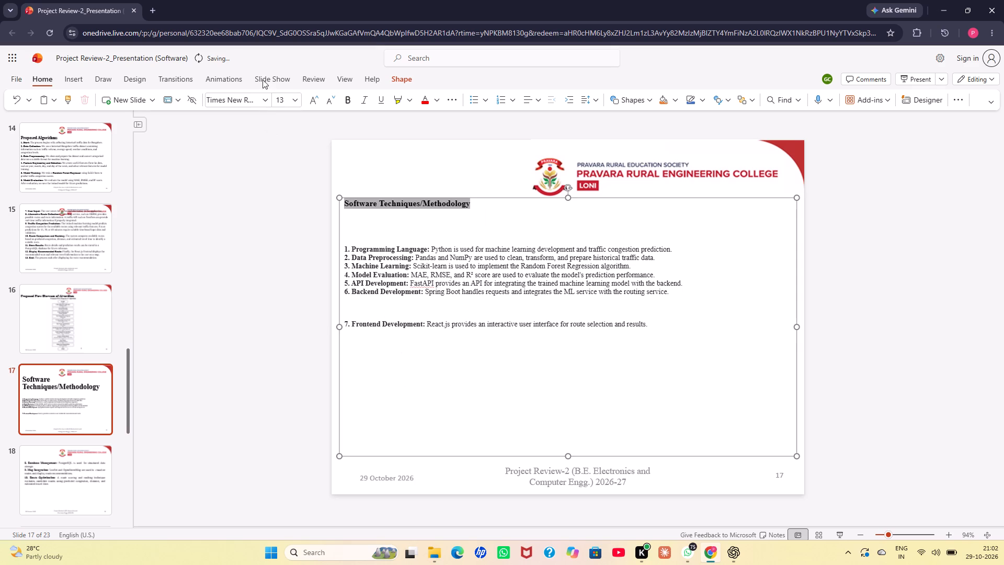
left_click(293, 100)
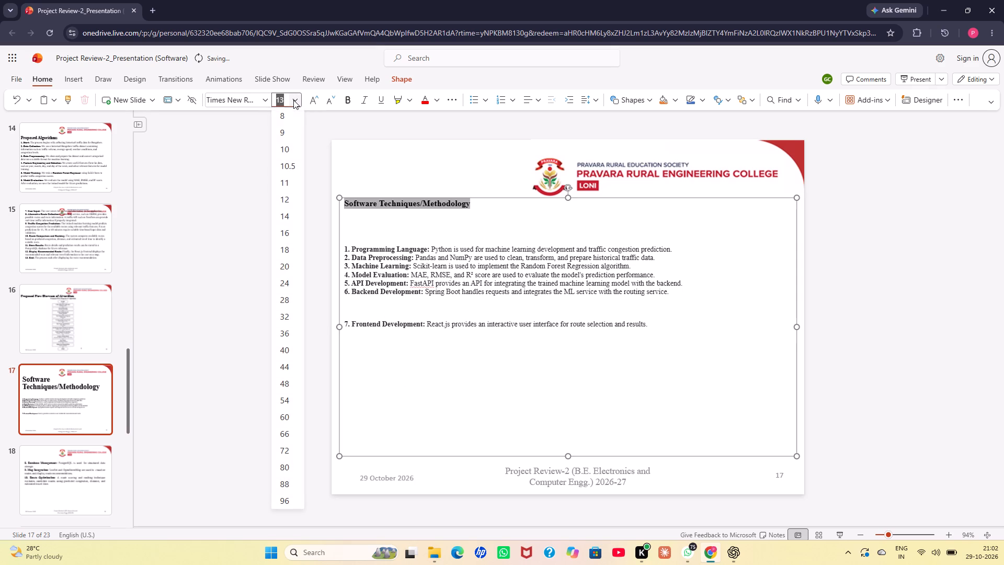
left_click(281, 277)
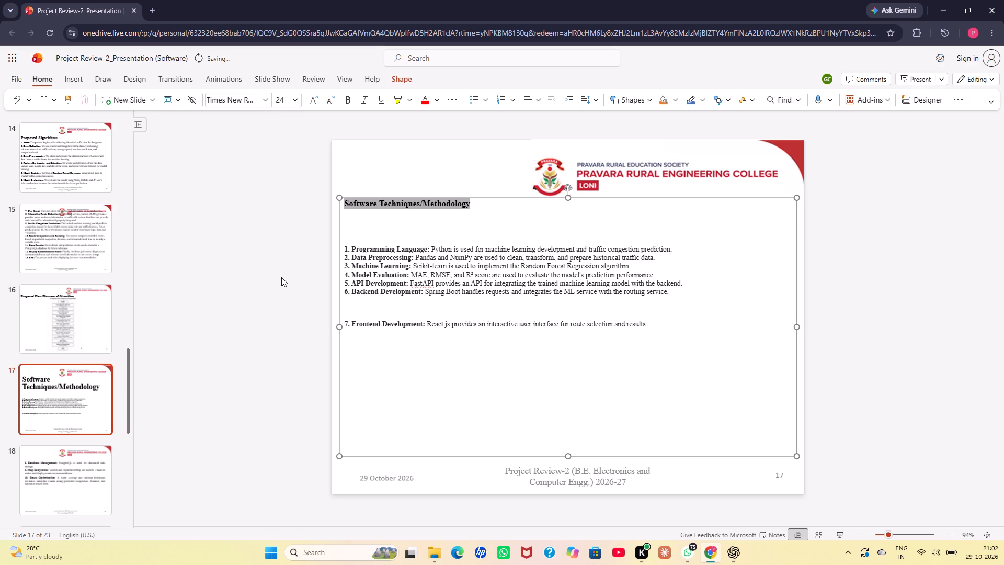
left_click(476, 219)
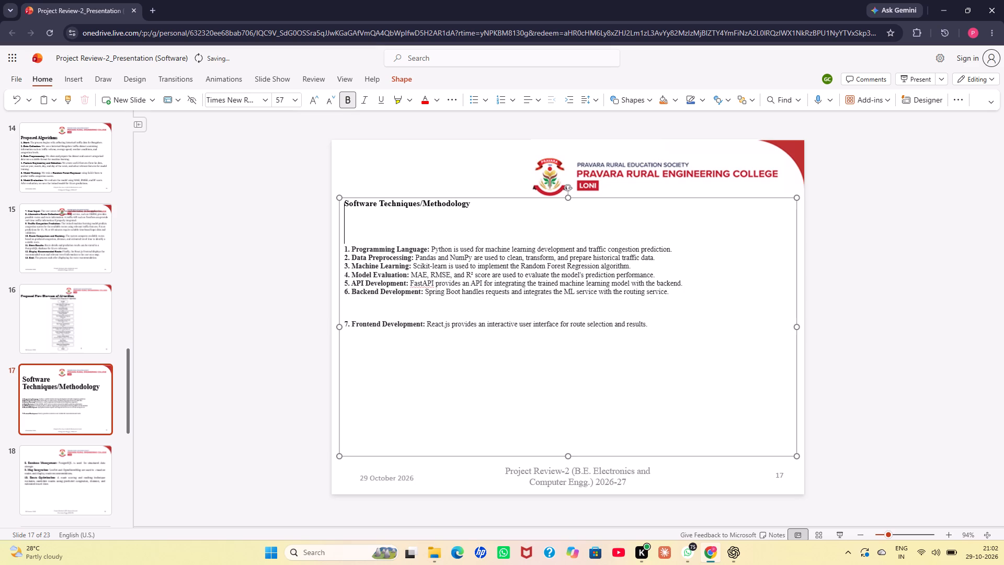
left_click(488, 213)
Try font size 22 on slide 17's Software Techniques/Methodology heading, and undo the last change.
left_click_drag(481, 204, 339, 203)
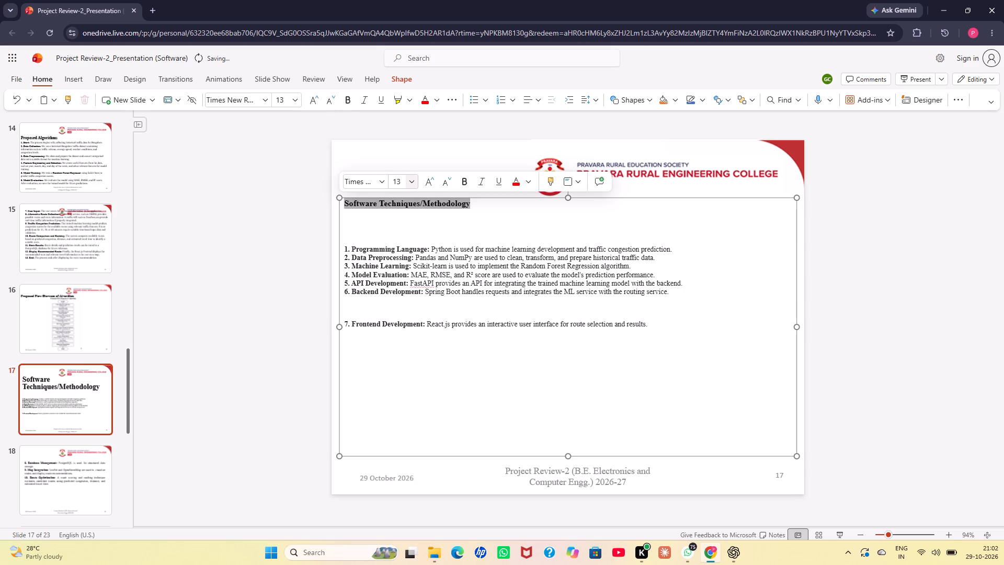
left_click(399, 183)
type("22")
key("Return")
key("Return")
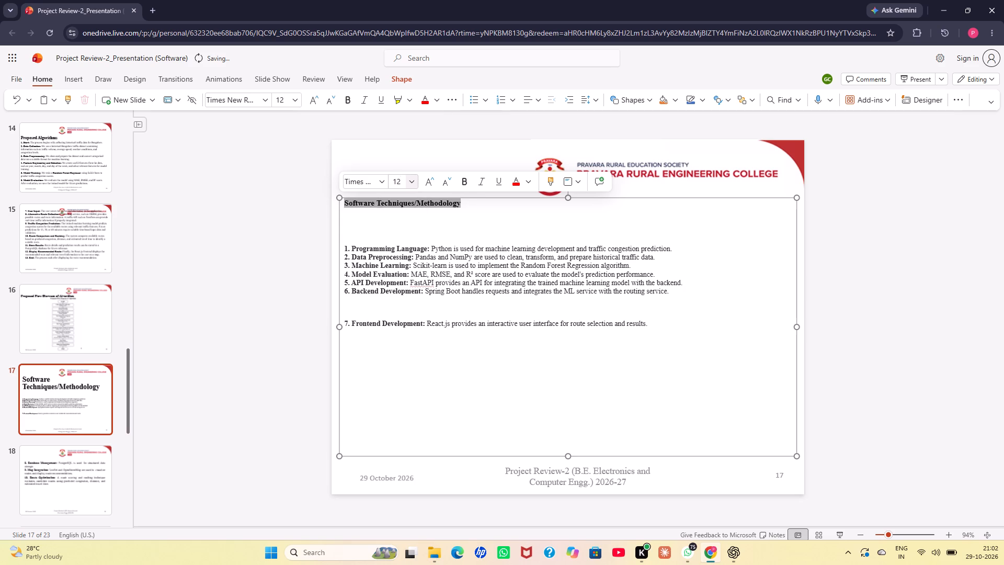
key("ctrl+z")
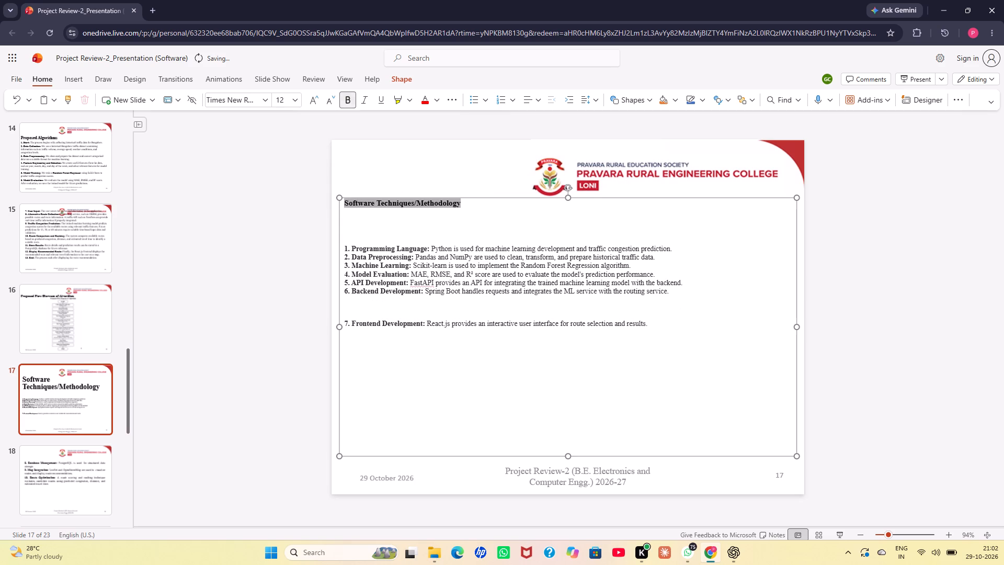
Set the whole Software Techniques/Methodology heading on slide 17 to font size 24.
left_click_drag(478, 204, 387, 204)
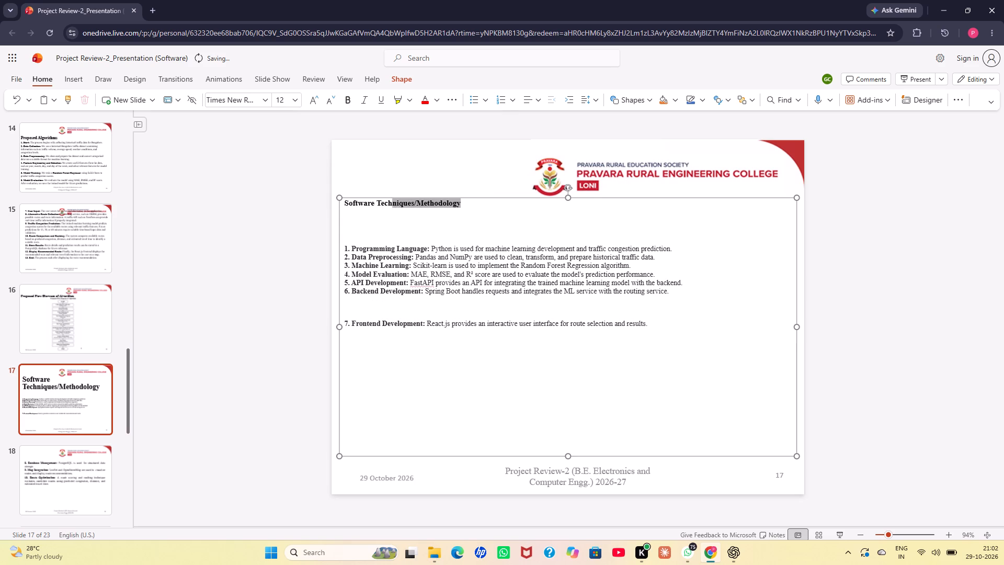
left_click_drag(387, 204, 341, 202)
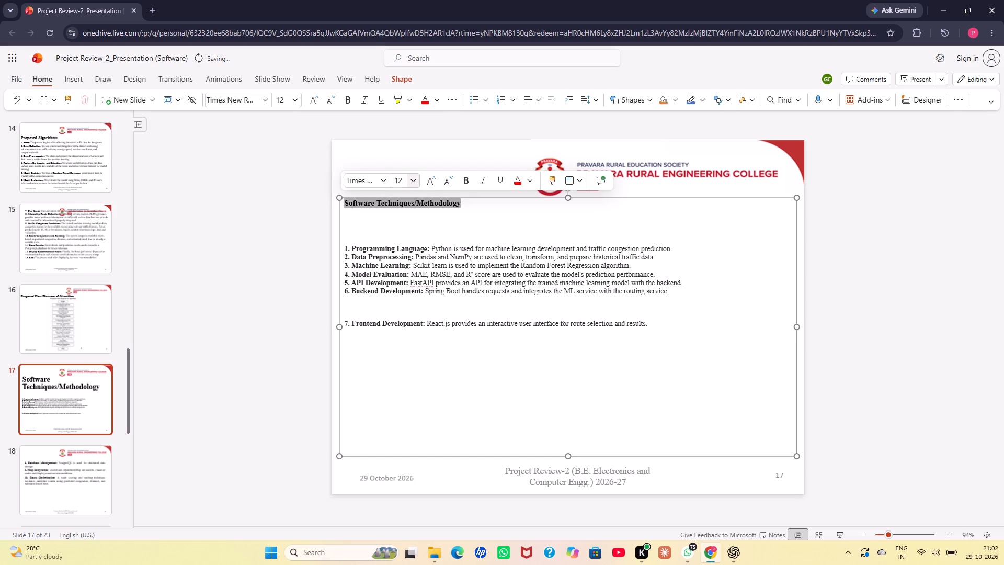
left_click(402, 183)
type("24")
key("Return")
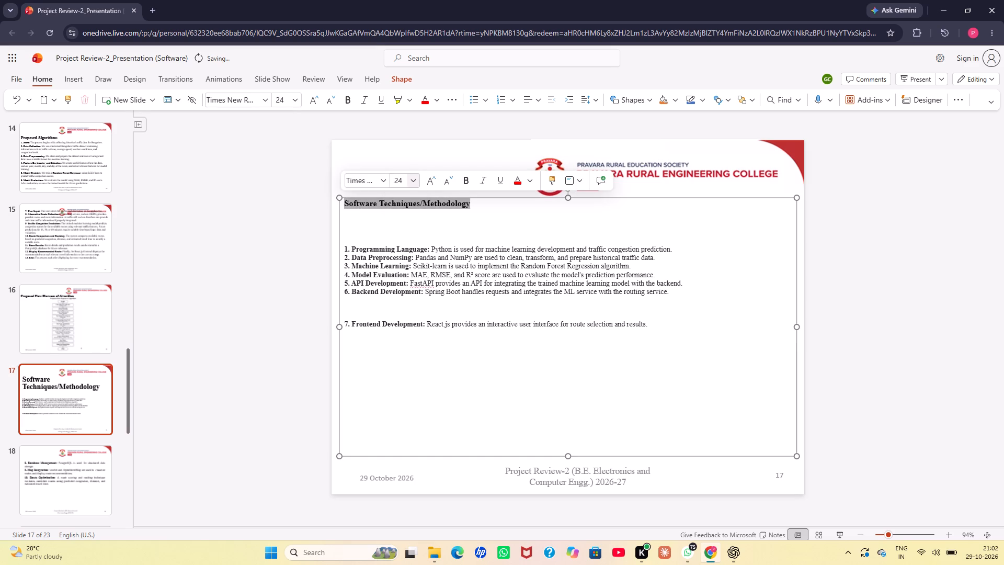
Set the font of points 1 to 7, Programming Language through Frontend Development, on slide 17 to Times New Roman.
left_click(457, 263)
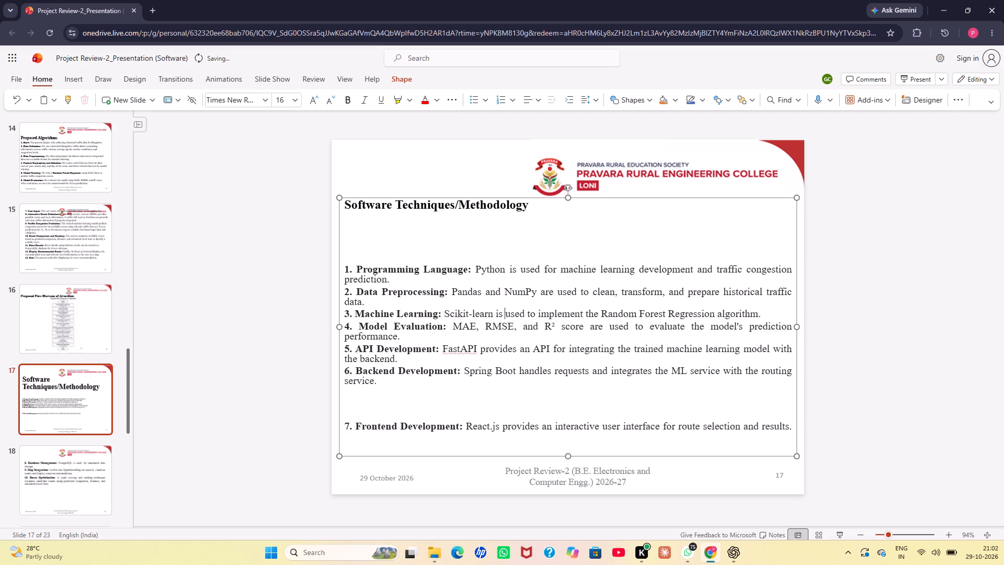
left_click_drag(793, 431, 668, 395)
left_click_drag(668, 395, 349, 274)
scroll(385, 315, "left", 1)
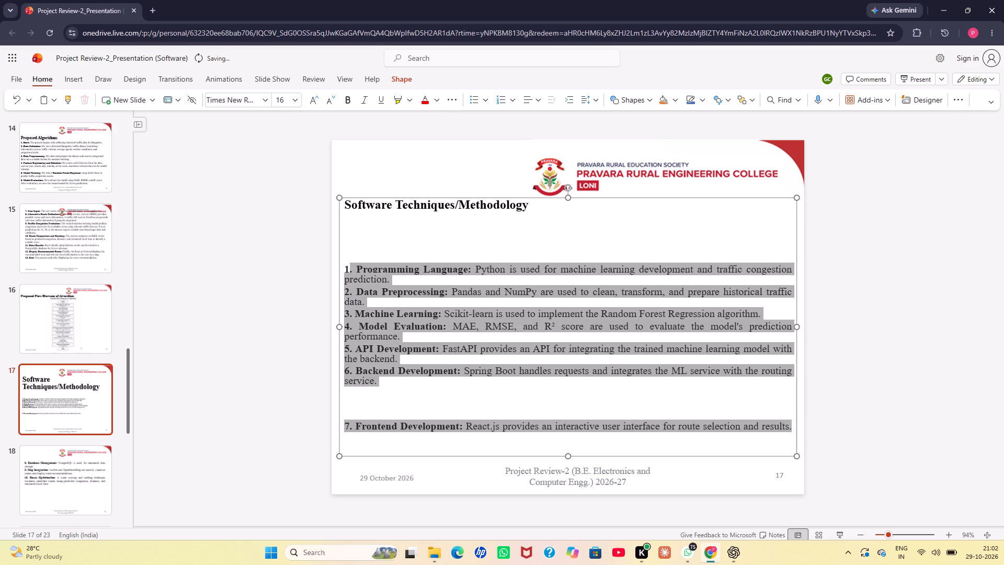
left_click_drag(349, 274, 340, 268)
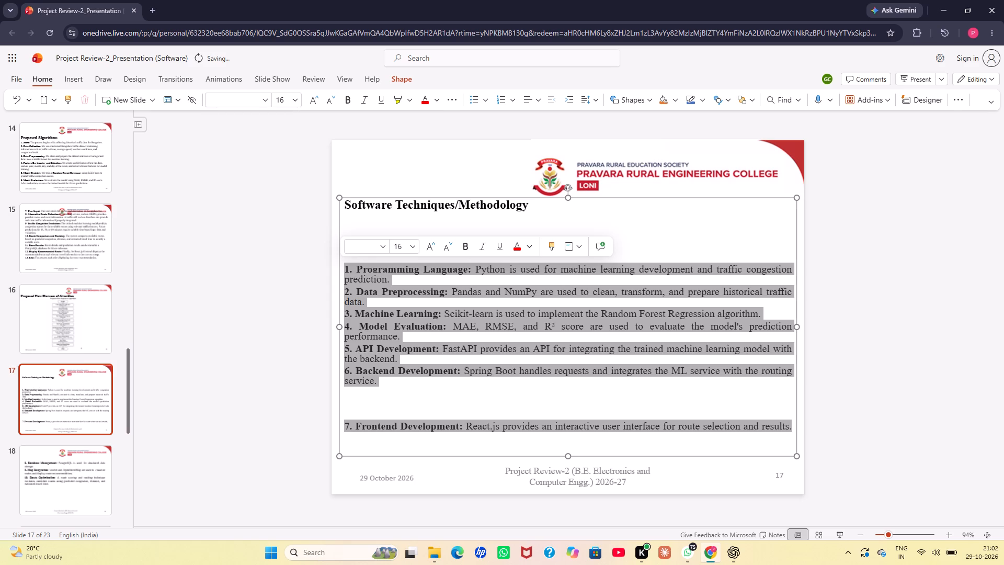
left_click(366, 246)
type("tim")
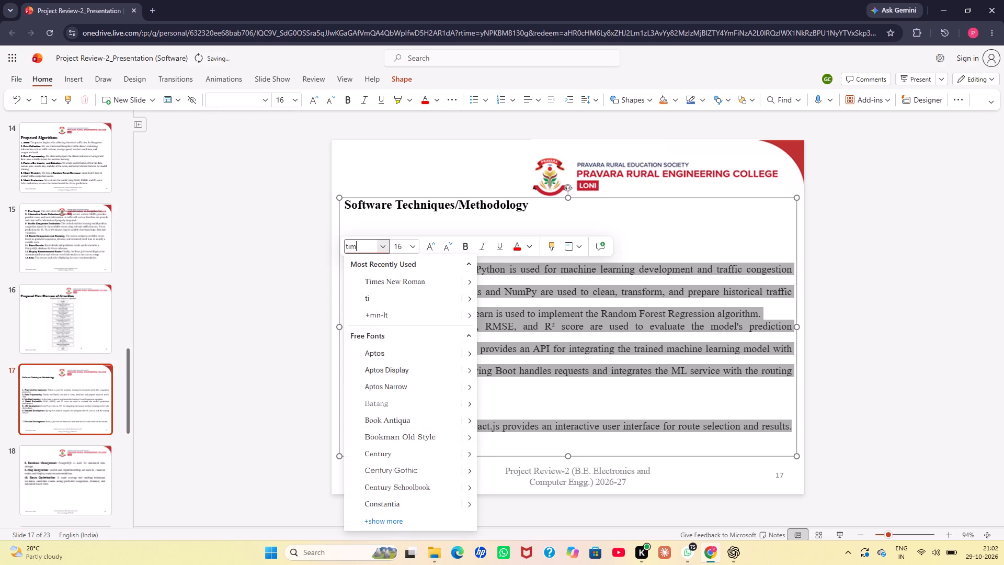
left_click(381, 284)
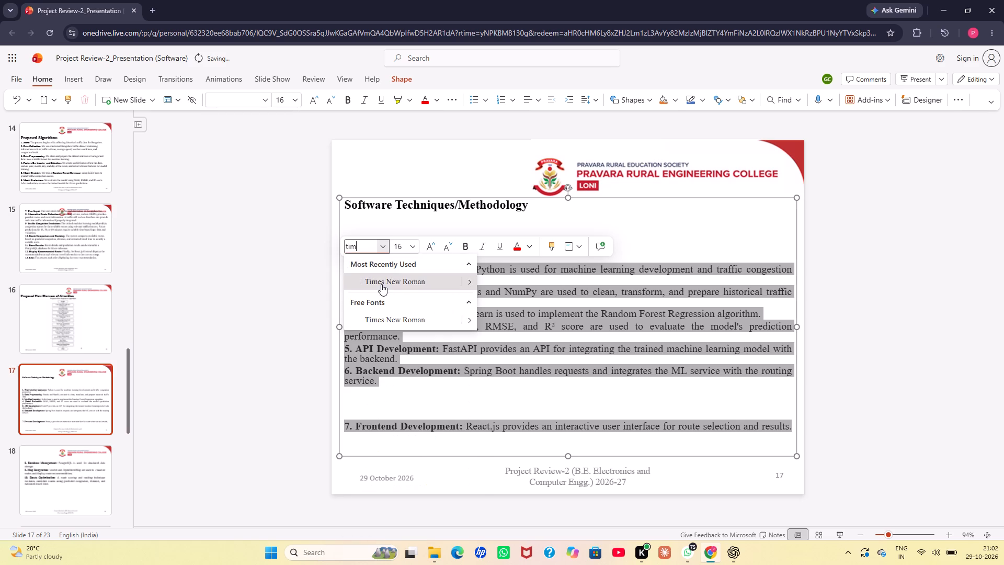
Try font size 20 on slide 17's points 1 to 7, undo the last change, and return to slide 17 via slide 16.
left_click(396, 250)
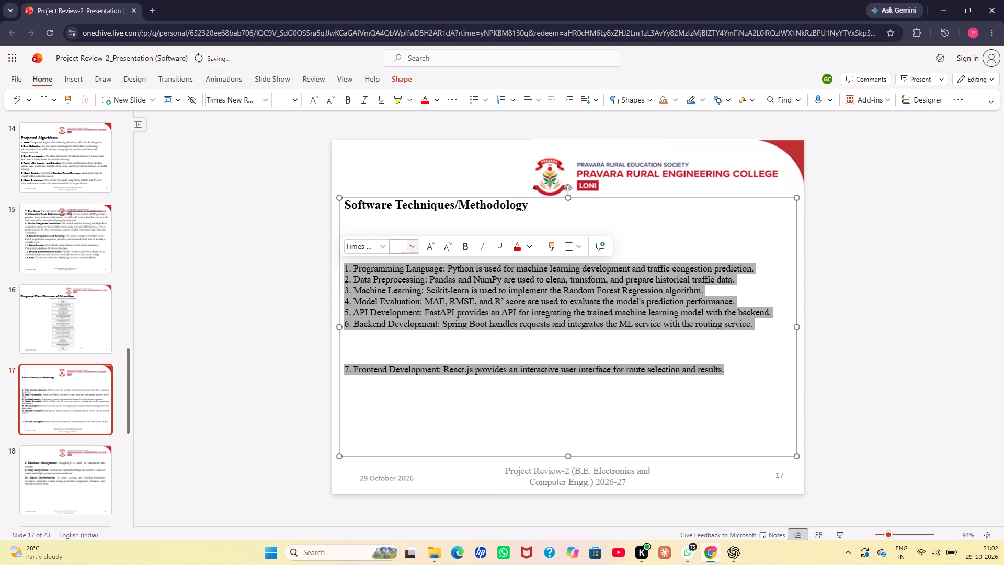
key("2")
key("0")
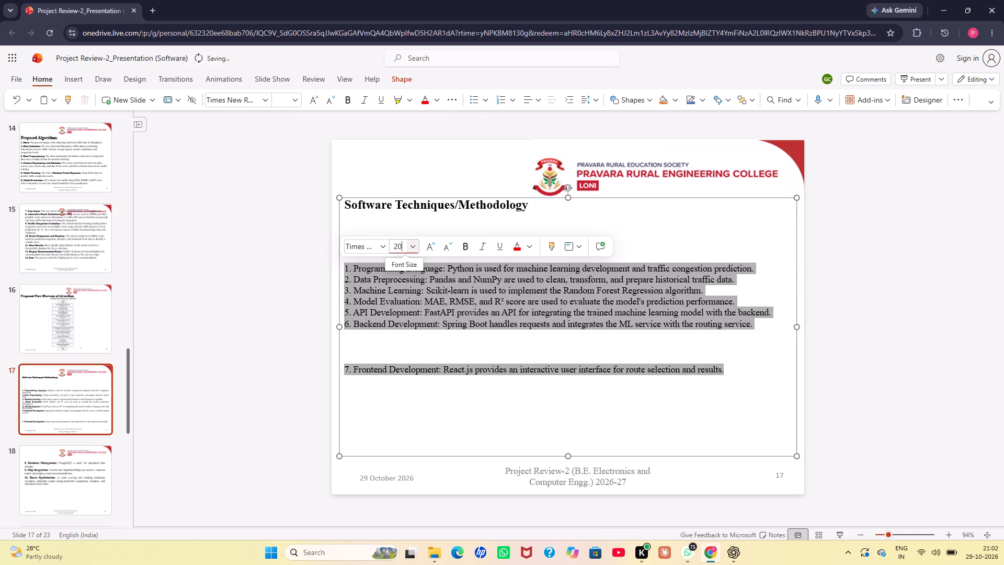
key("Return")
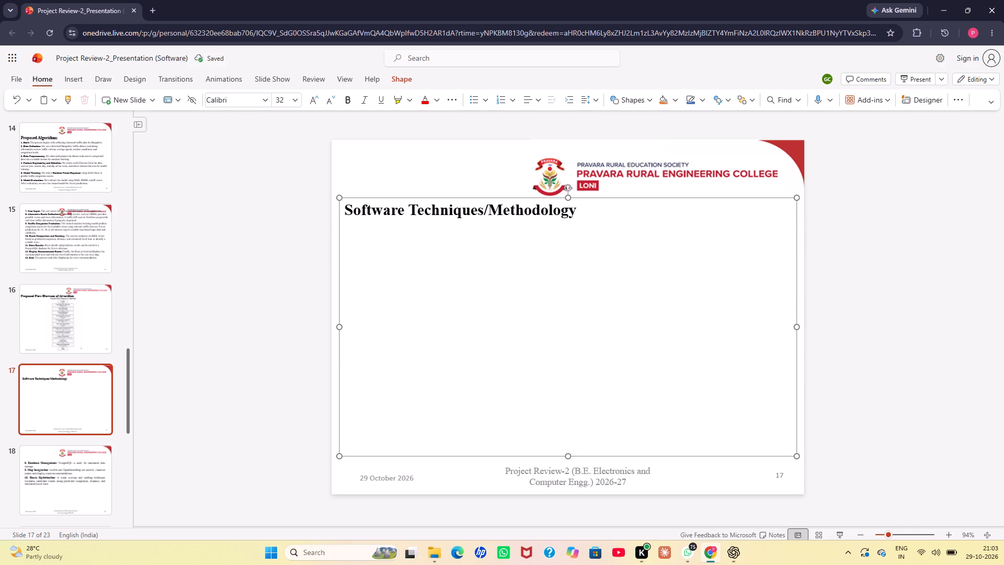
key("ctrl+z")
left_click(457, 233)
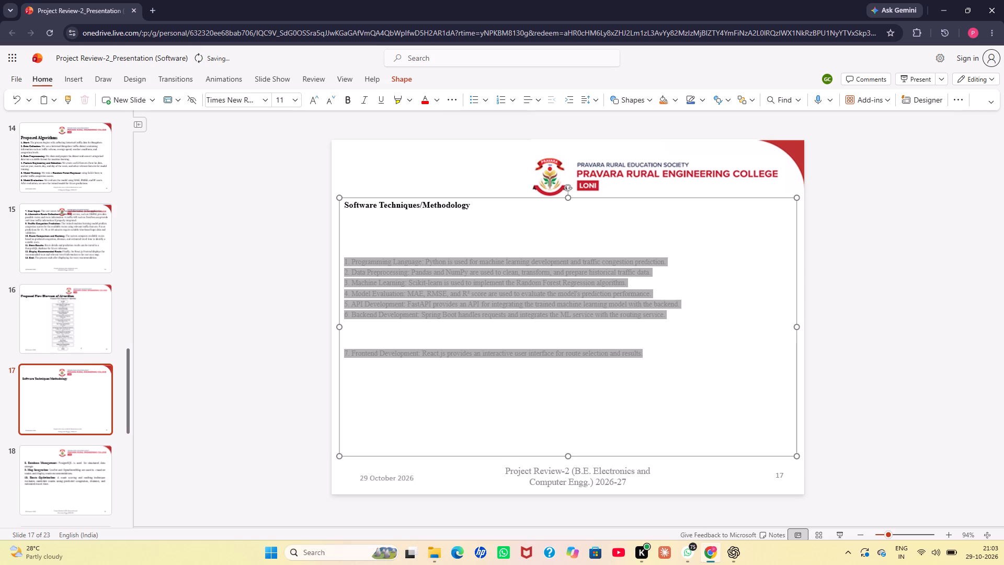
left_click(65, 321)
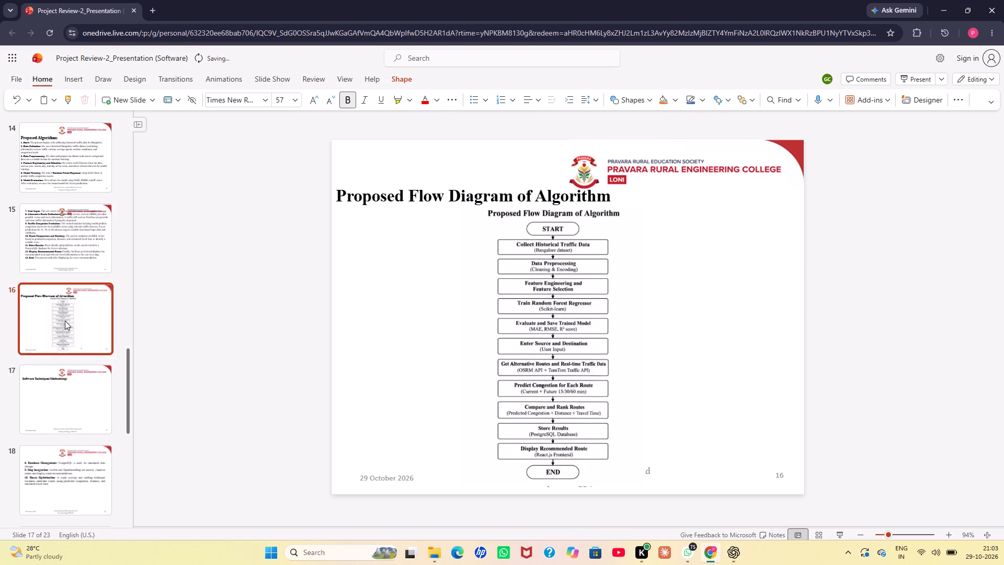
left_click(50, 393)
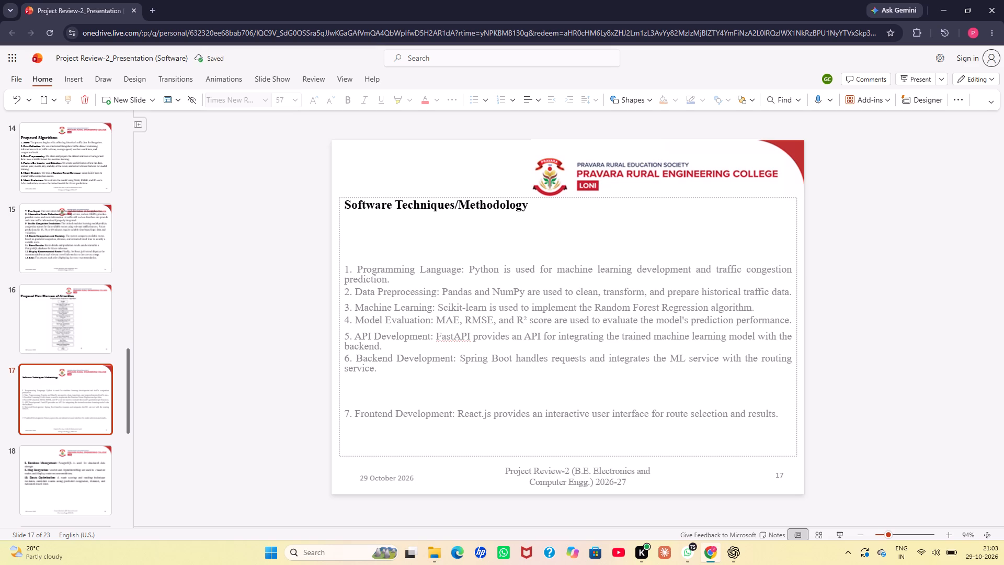
left_click_drag(781, 414, 341, 267)
scroll(526, 339, "left", 3)
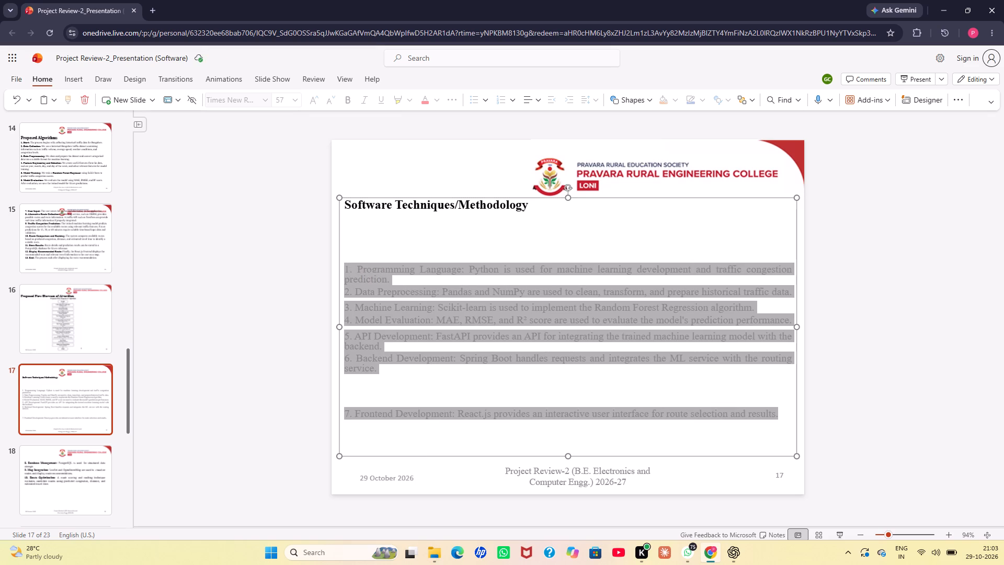
left_click(401, 246)
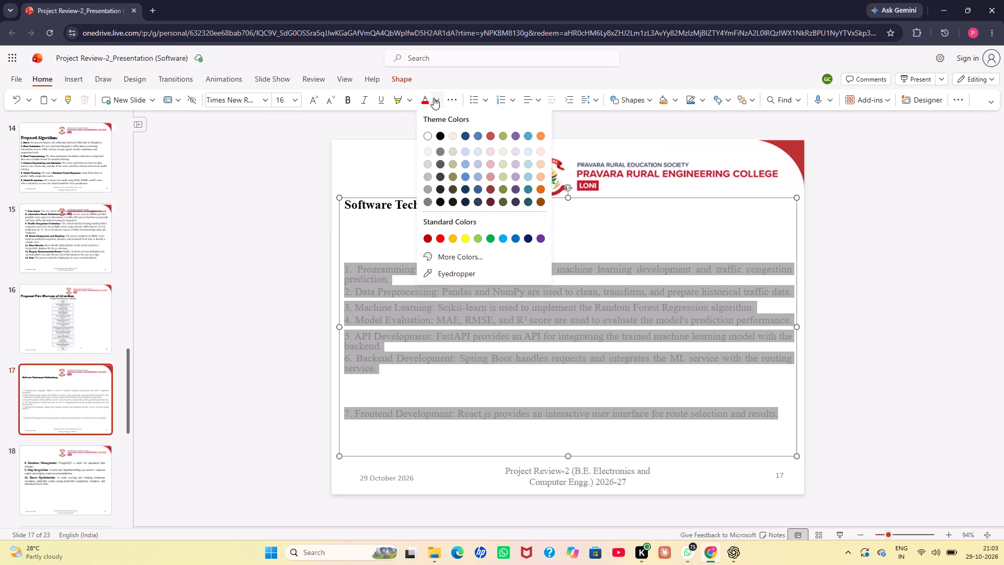
left_click(440, 137)
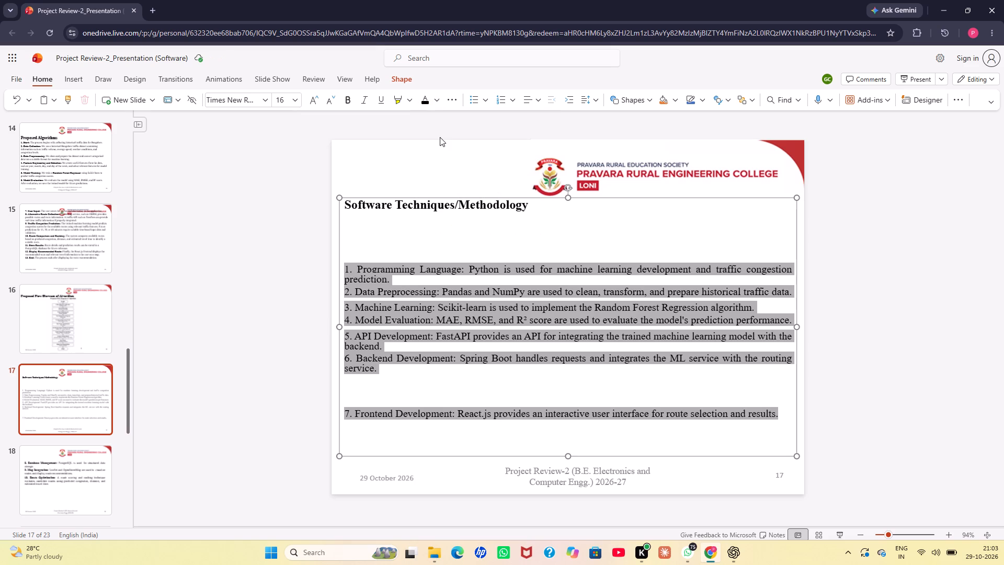
left_click(416, 265)
left_click(547, 225)
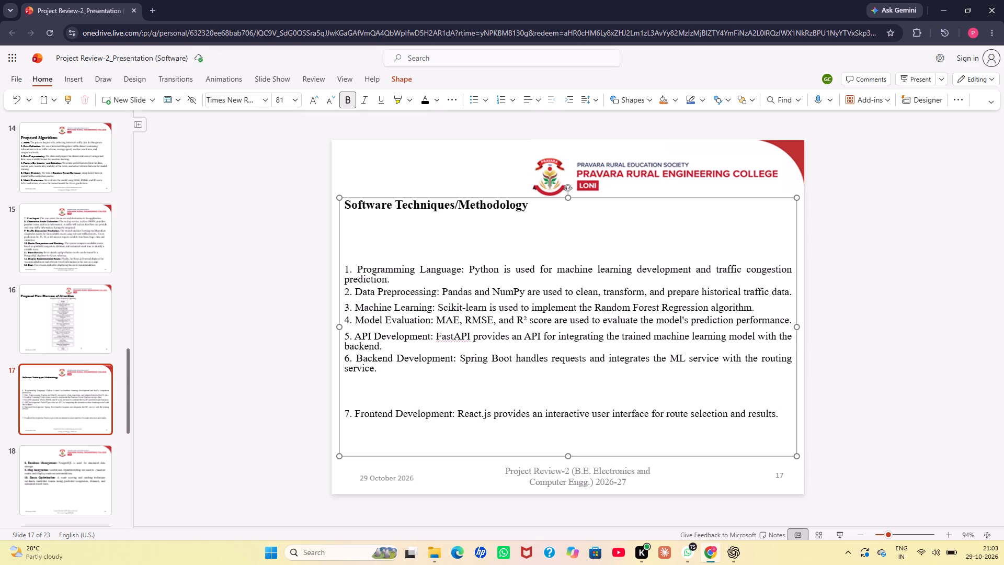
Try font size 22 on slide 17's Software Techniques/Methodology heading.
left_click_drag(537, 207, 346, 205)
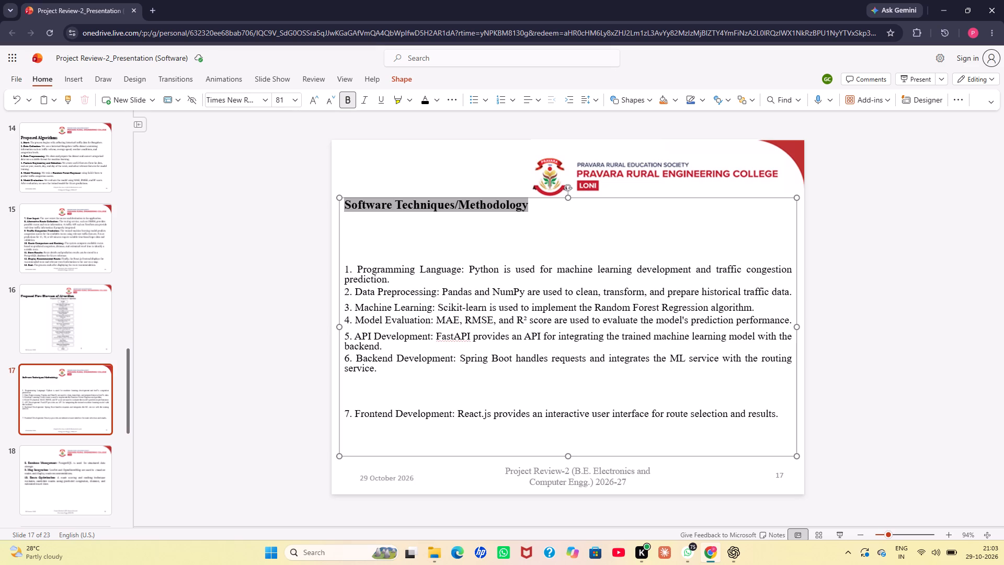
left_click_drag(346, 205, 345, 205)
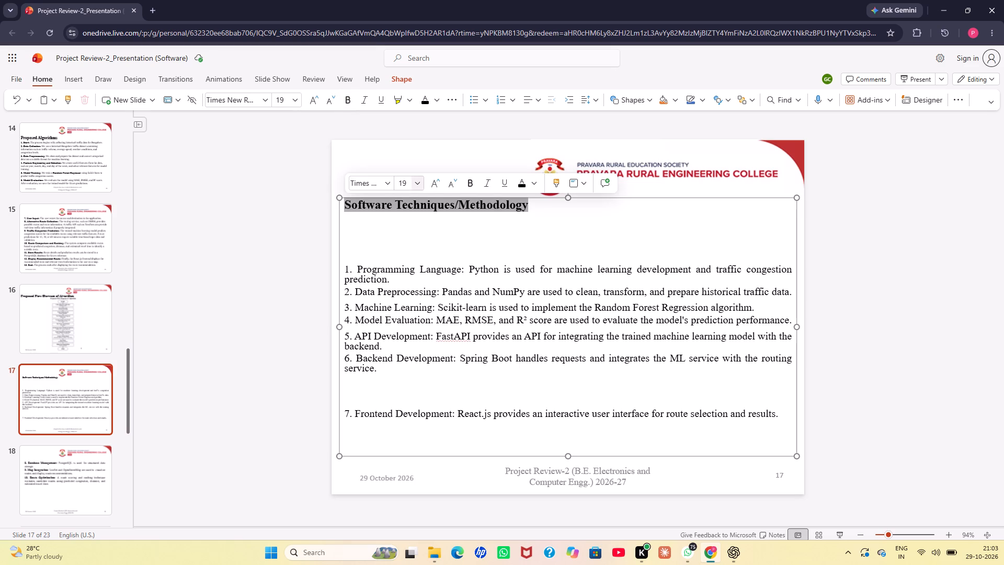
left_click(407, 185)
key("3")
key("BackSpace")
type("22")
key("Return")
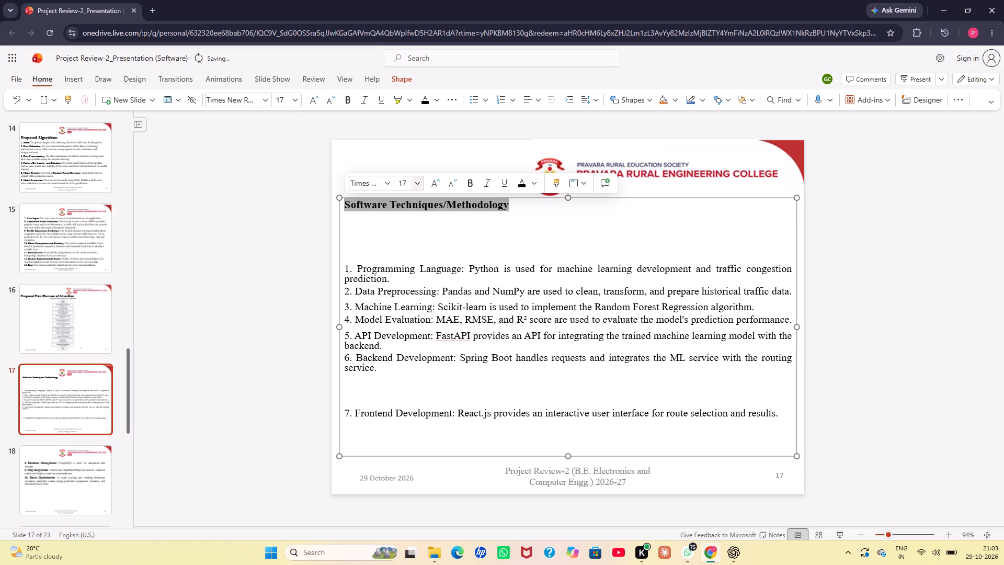
Set slide 17's Software Techniques/Methodology heading to font size 28.
left_click(417, 180)
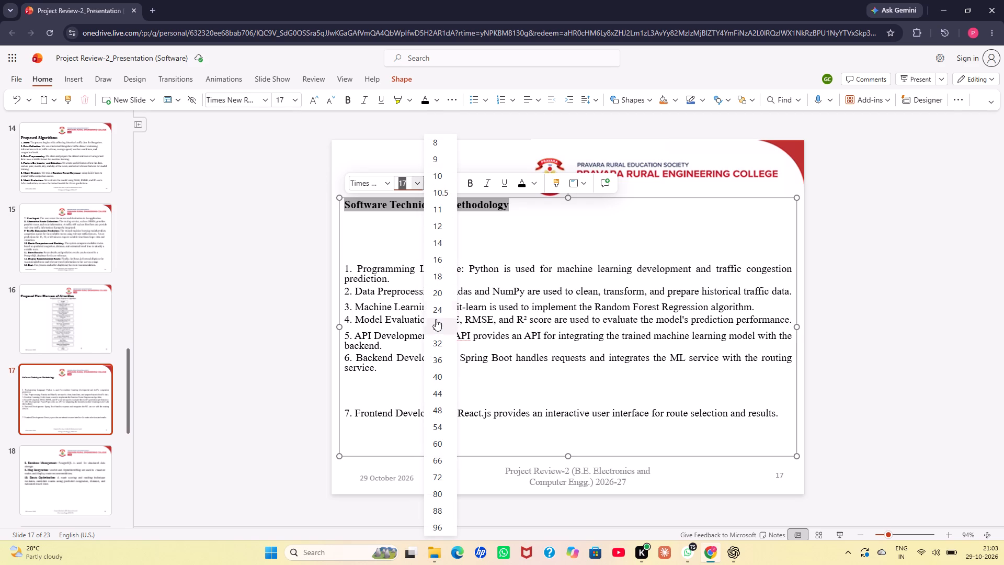
left_click(436, 320)
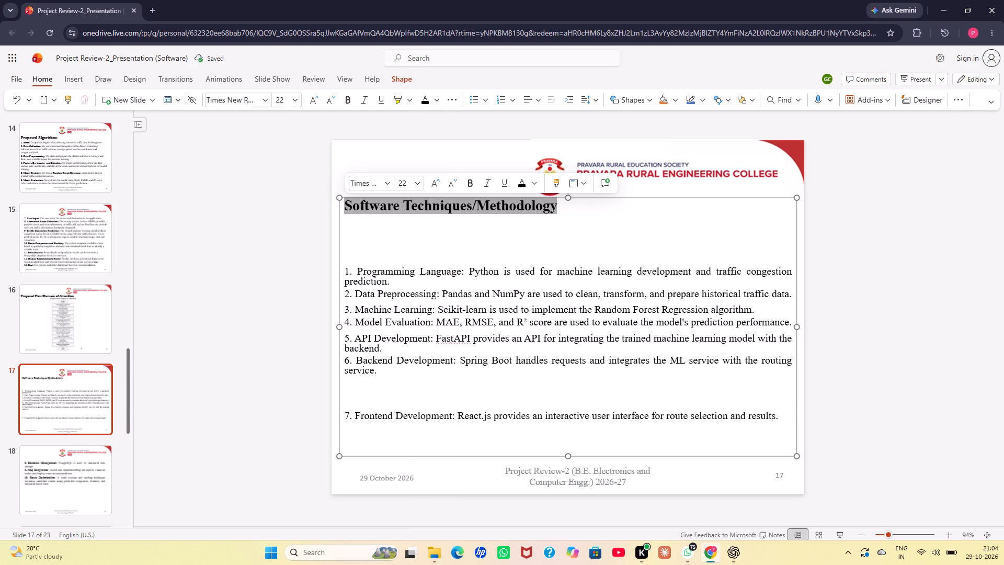
Delete the blank line between the Software Techniques/Methodology heading and point 1 on slide 17.
left_click(371, 258)
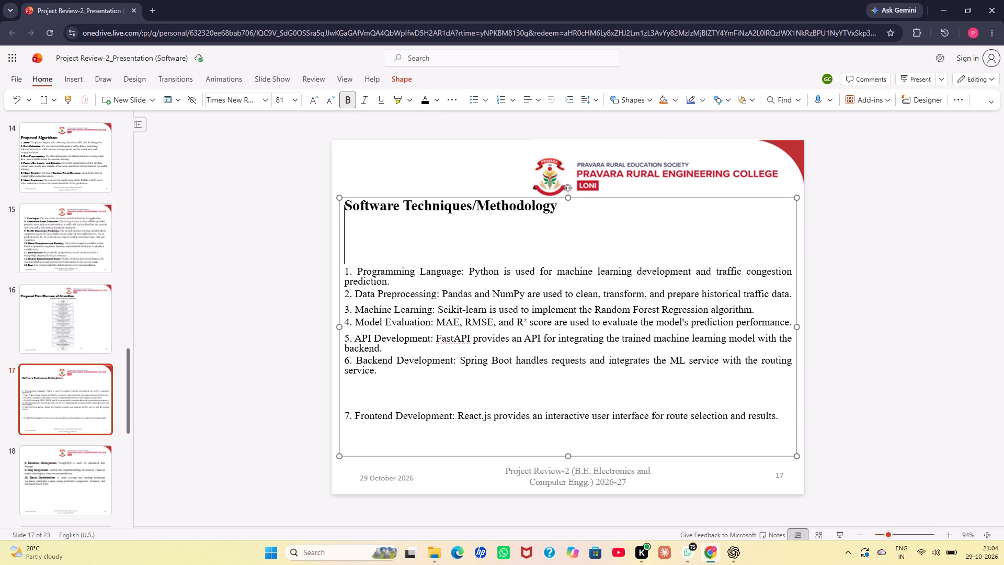
key("BackSpace")
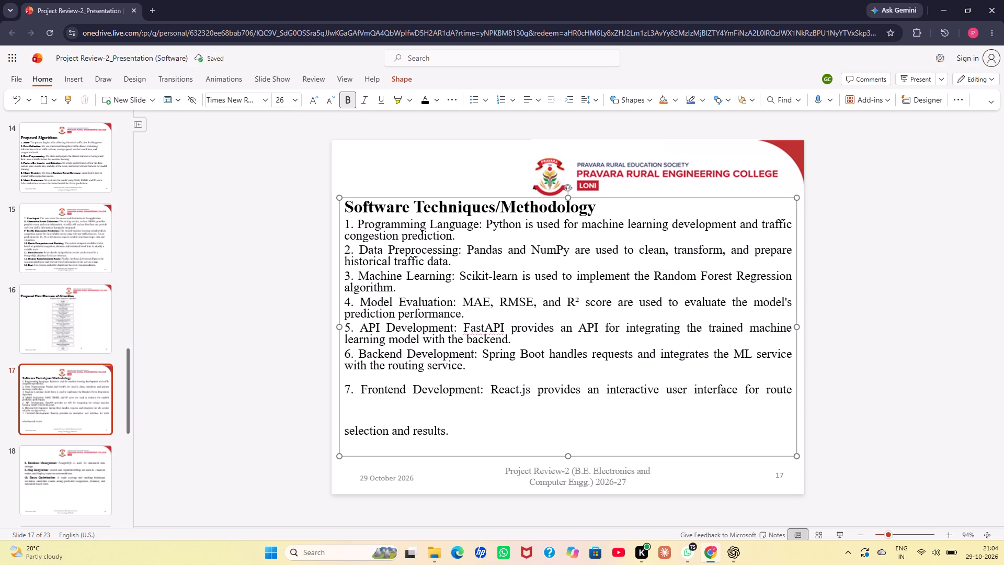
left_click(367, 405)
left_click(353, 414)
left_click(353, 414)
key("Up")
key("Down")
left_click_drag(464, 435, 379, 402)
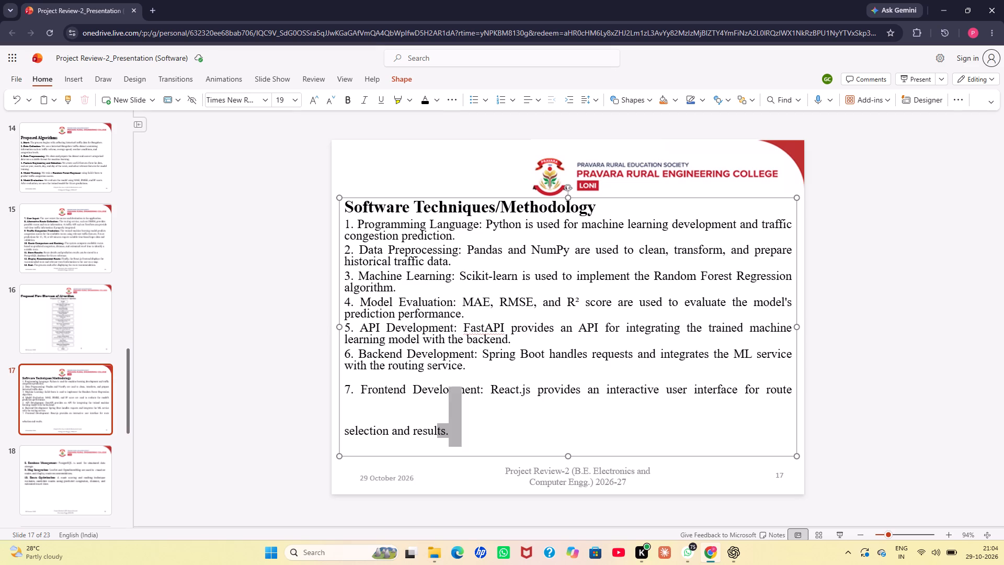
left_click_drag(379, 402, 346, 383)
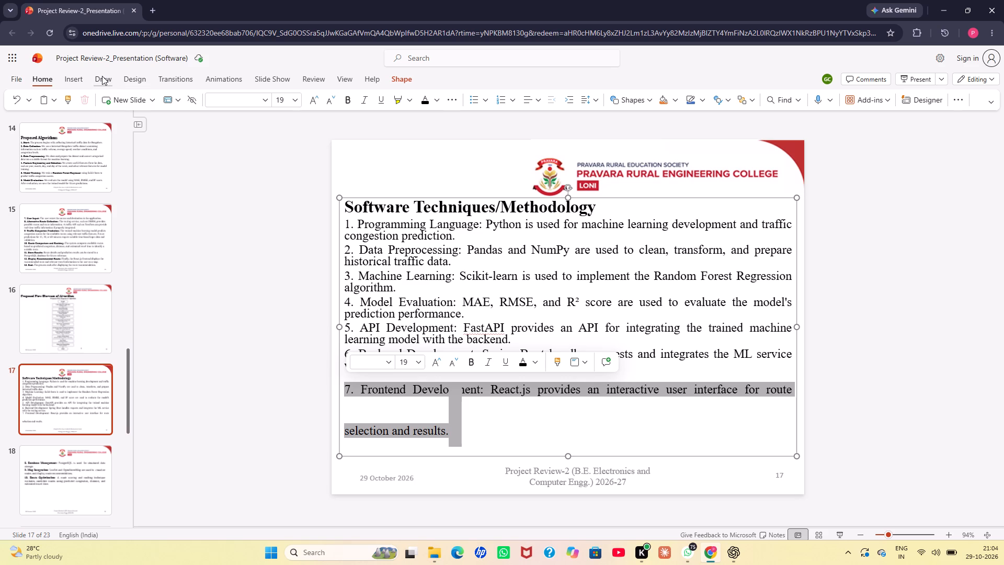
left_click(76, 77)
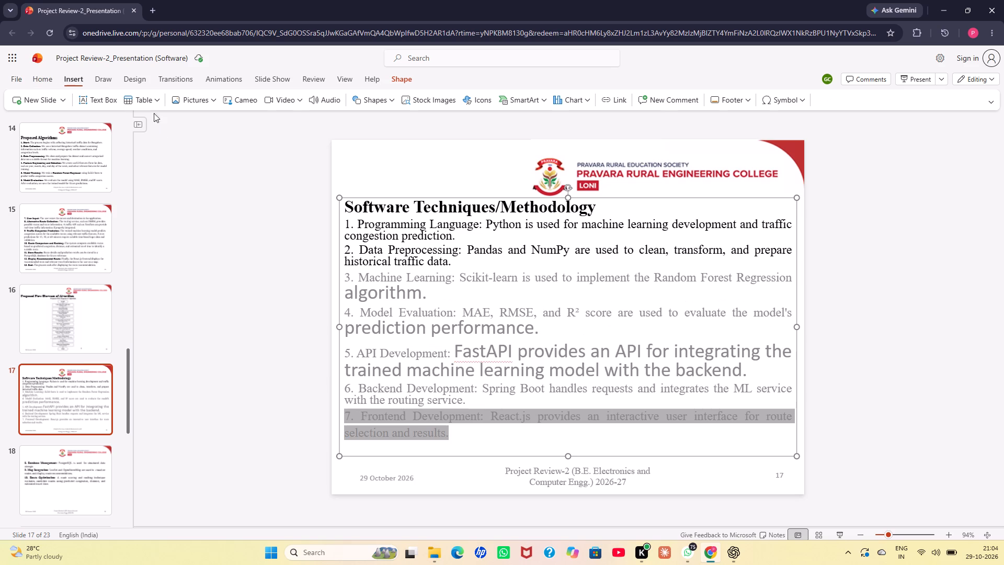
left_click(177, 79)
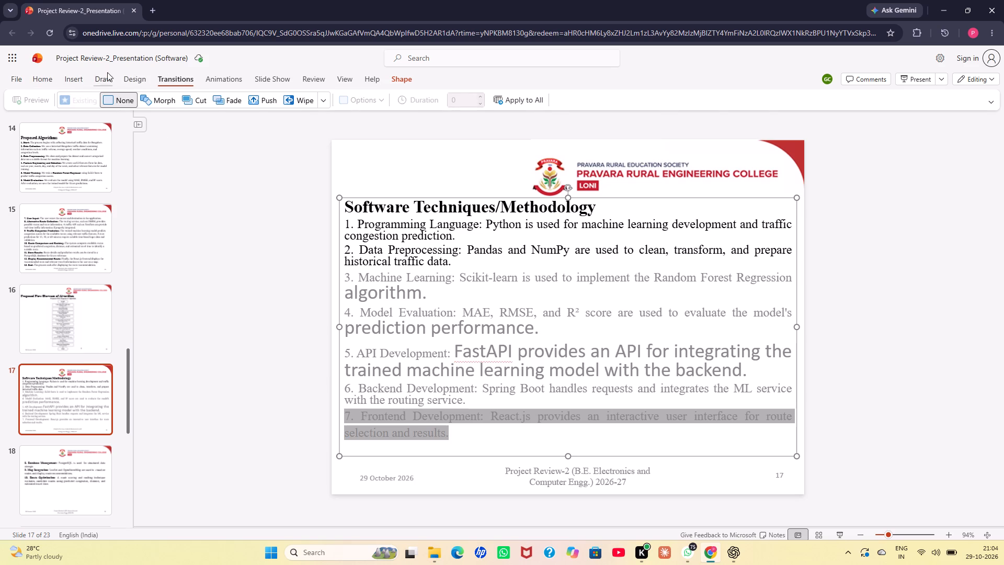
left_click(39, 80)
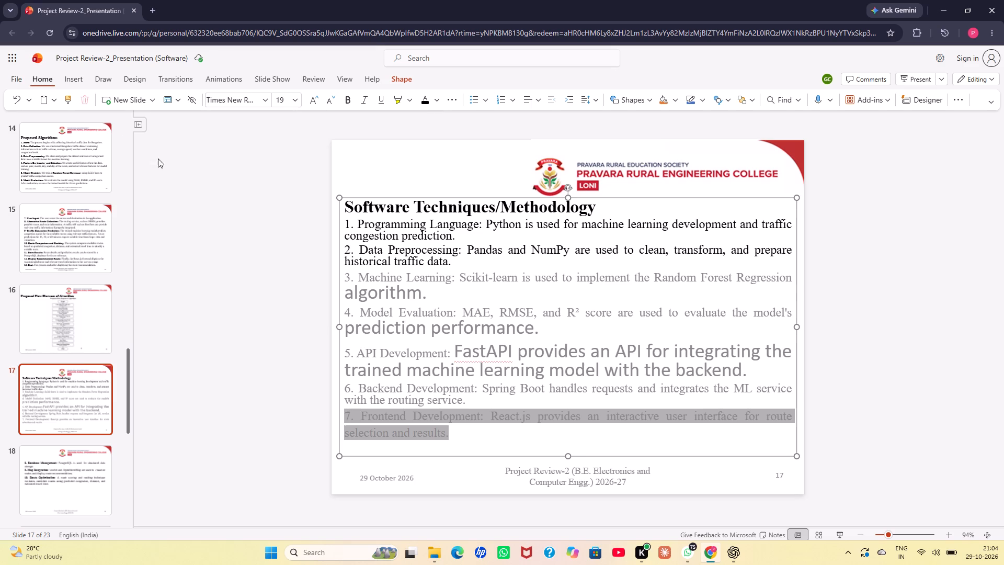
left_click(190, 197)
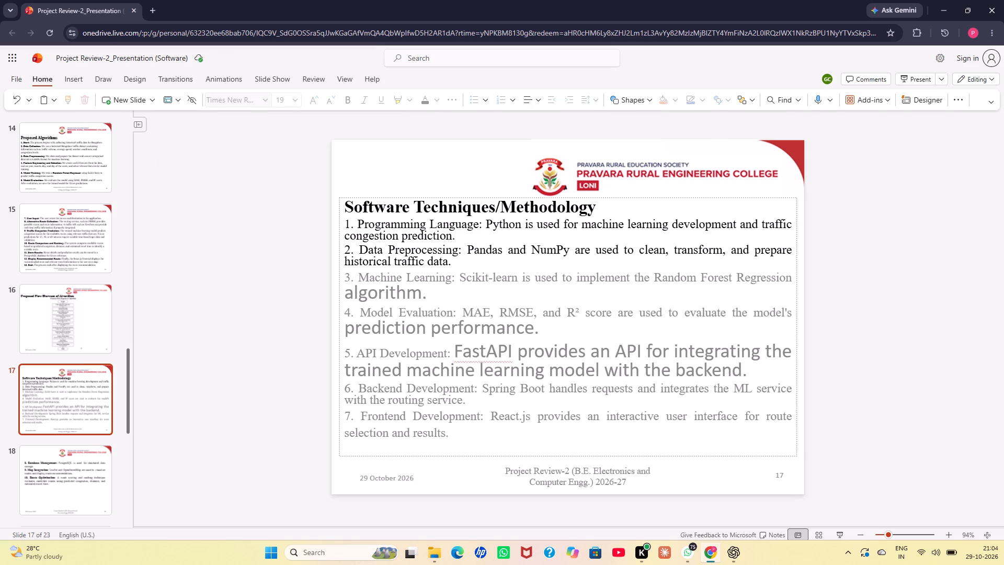
Format the word "algorithm." in point 3 on slide 17 as Times New Roman, size 20, black.
left_click_drag(433, 292, 345, 293)
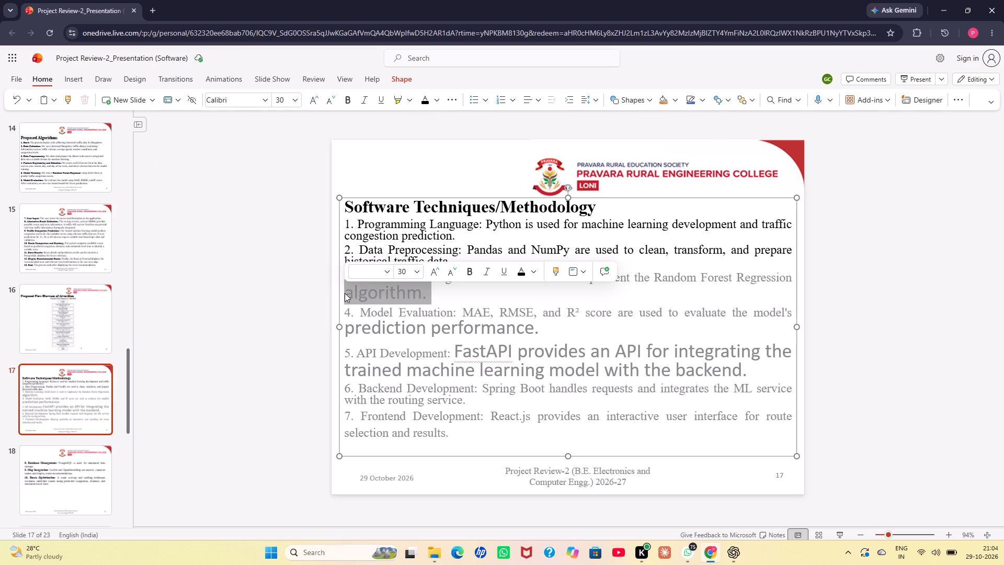
left_click(374, 272)
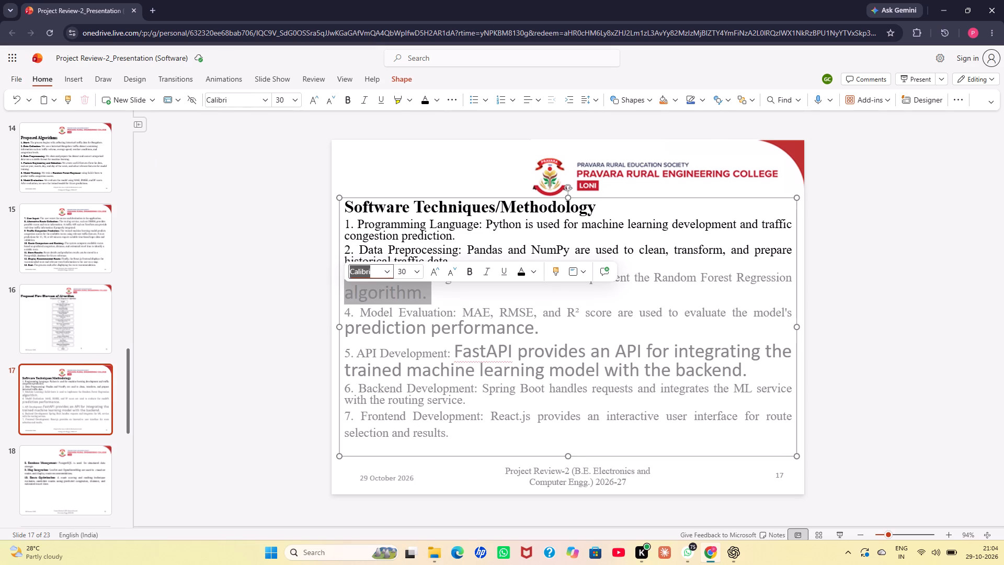
type("ti")
key("Return")
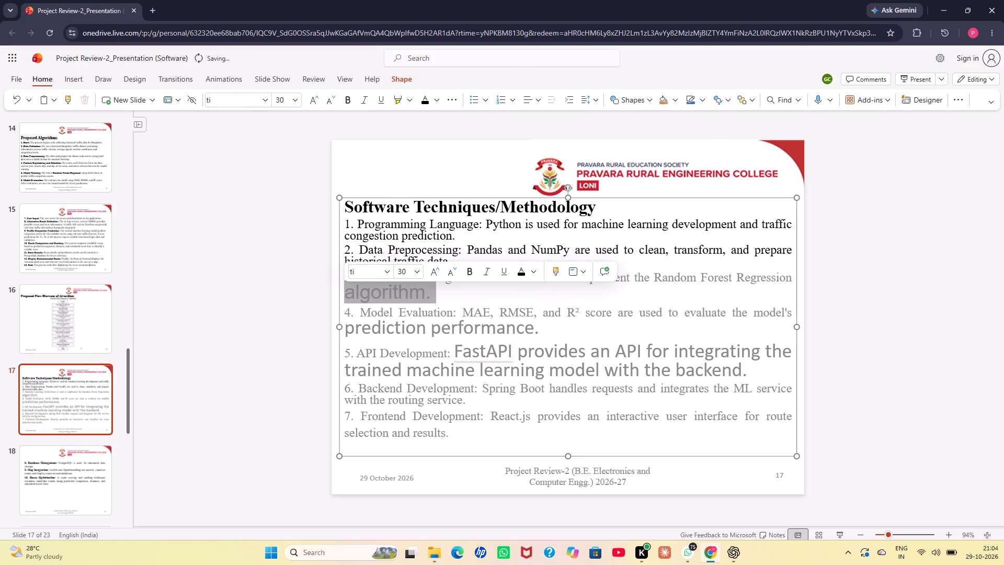
left_click(372, 270)
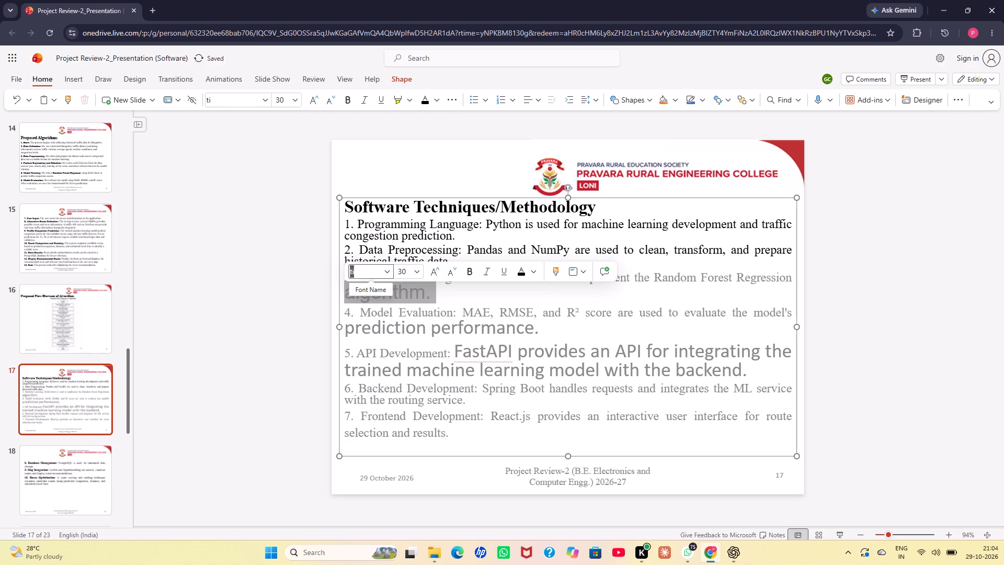
key("BackSpace")
key("BackSpace")
type("times")
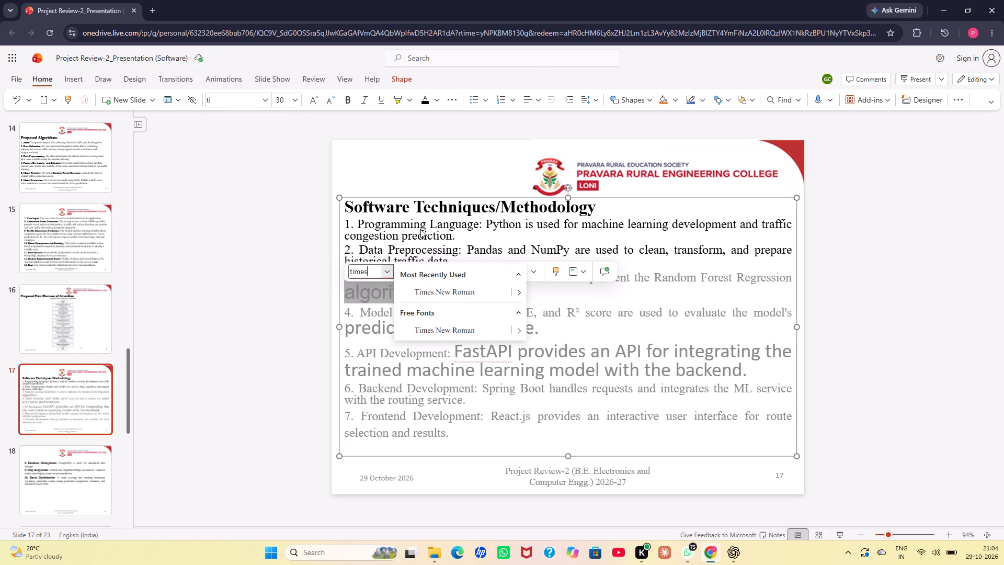
left_click(424, 290)
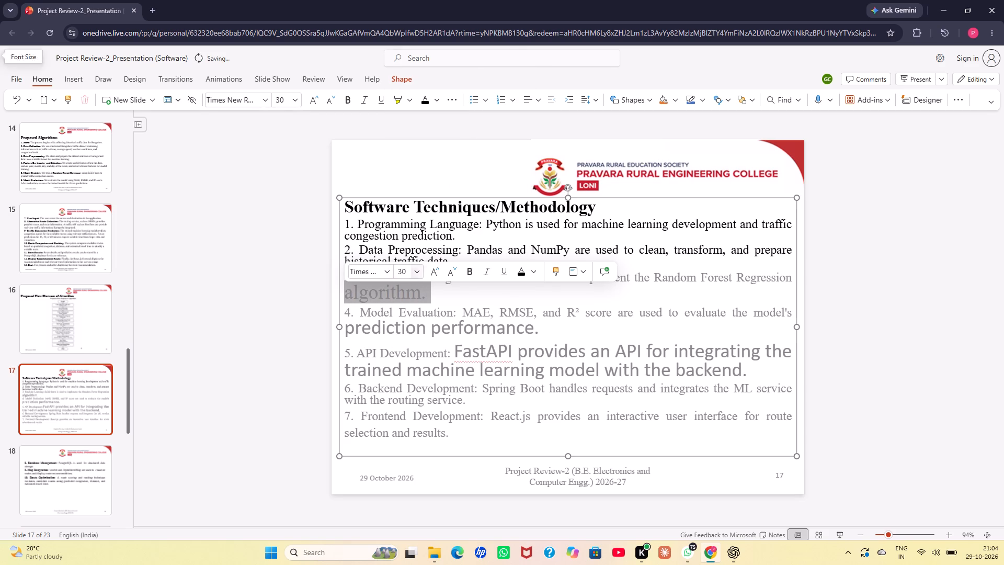
left_click(405, 272)
type("20")
key("Return")
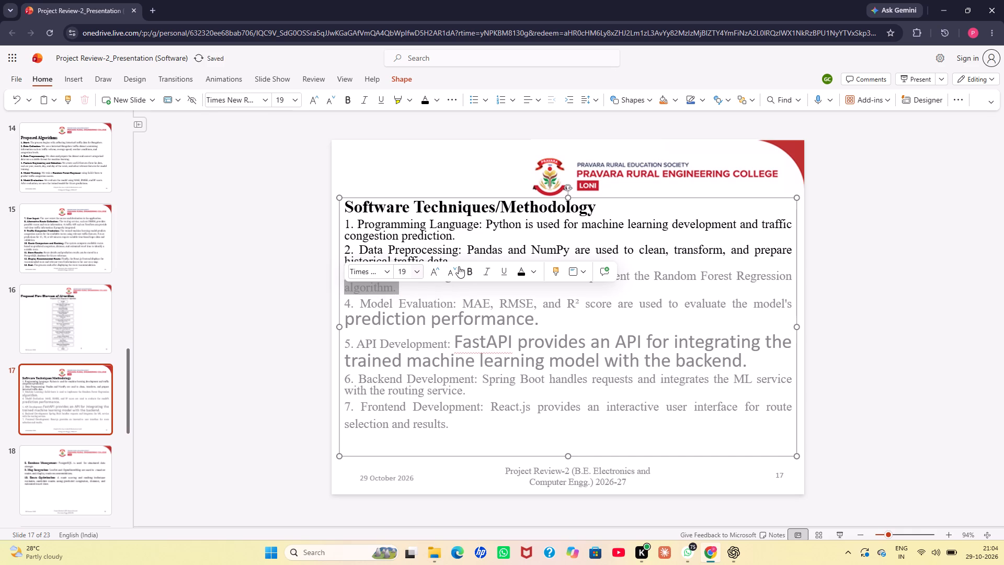
left_click(519, 271)
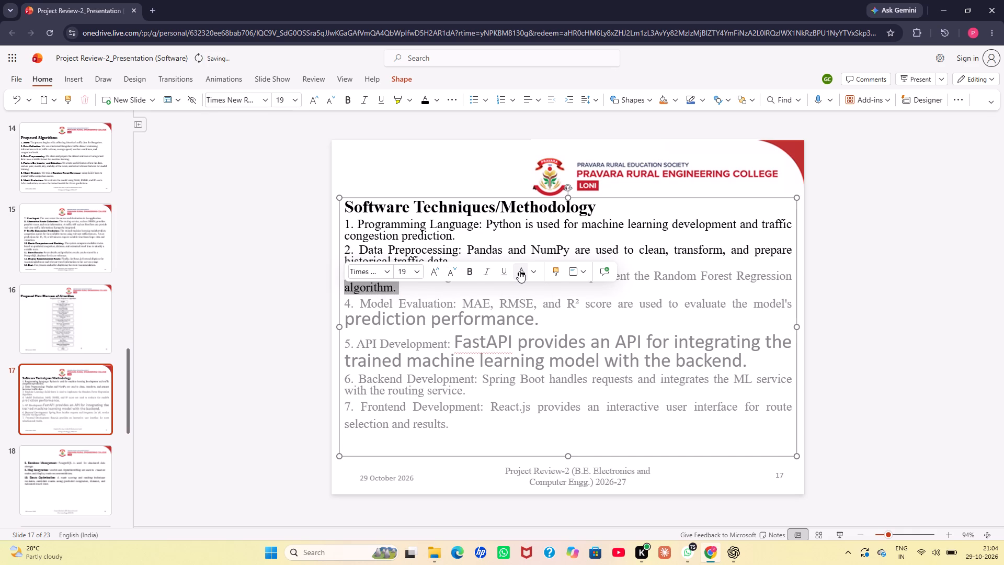
Format all of point 4 on slide 17 with the font name "time", size 20 and black text.
left_click_drag(540, 322, 347, 317)
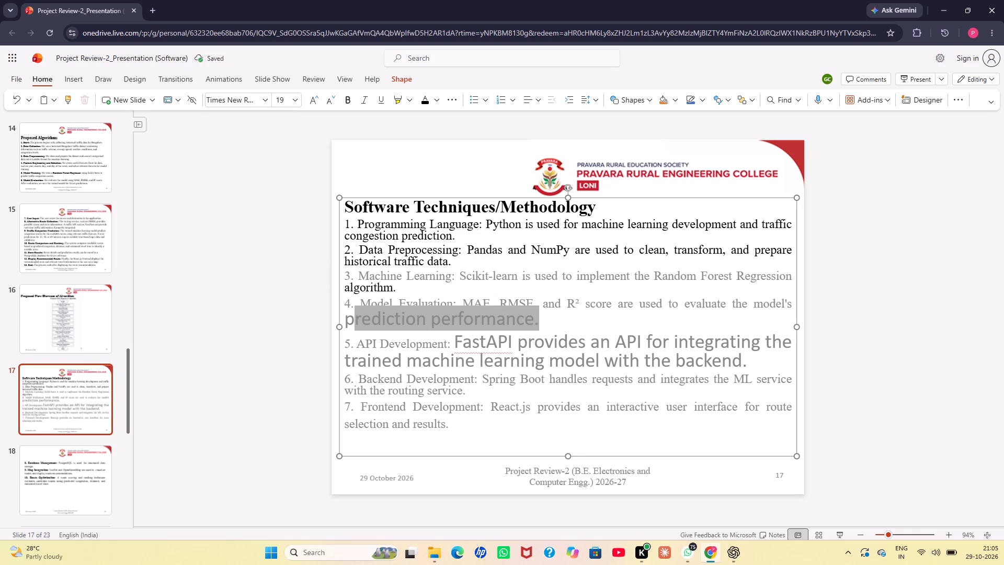
left_click_drag(347, 317, 345, 306)
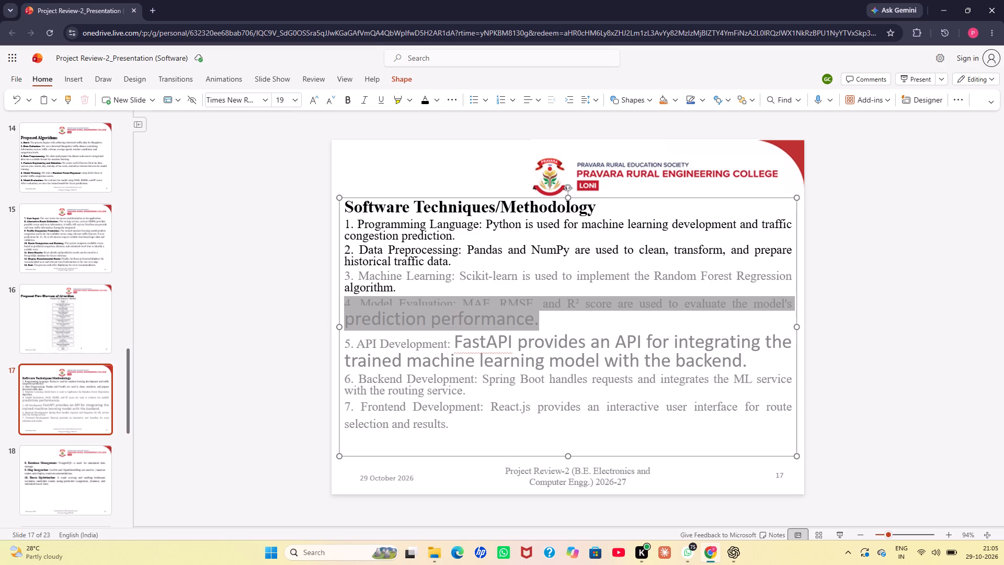
left_click(366, 285)
type("time")
key("Return")
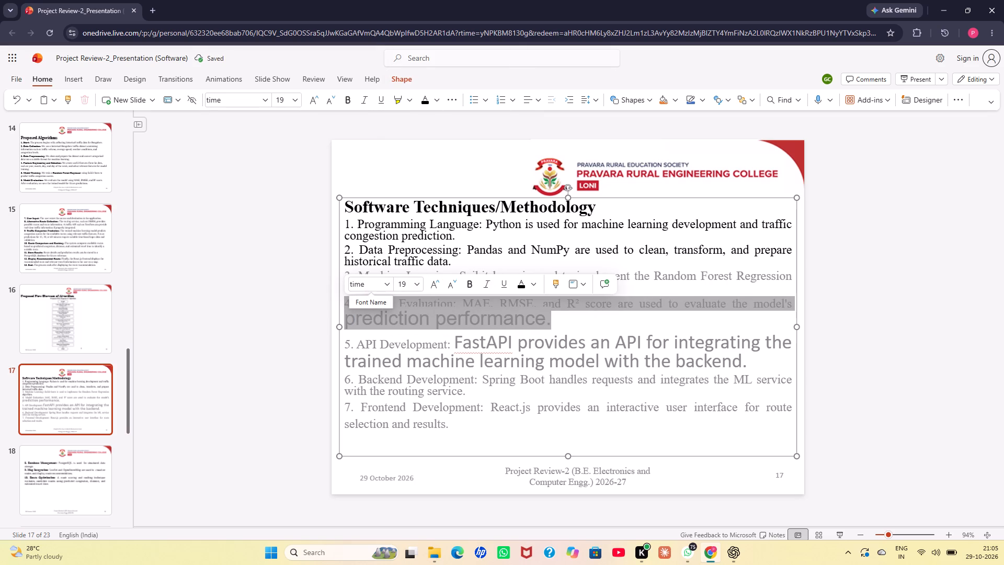
left_click(407, 286)
key("2")
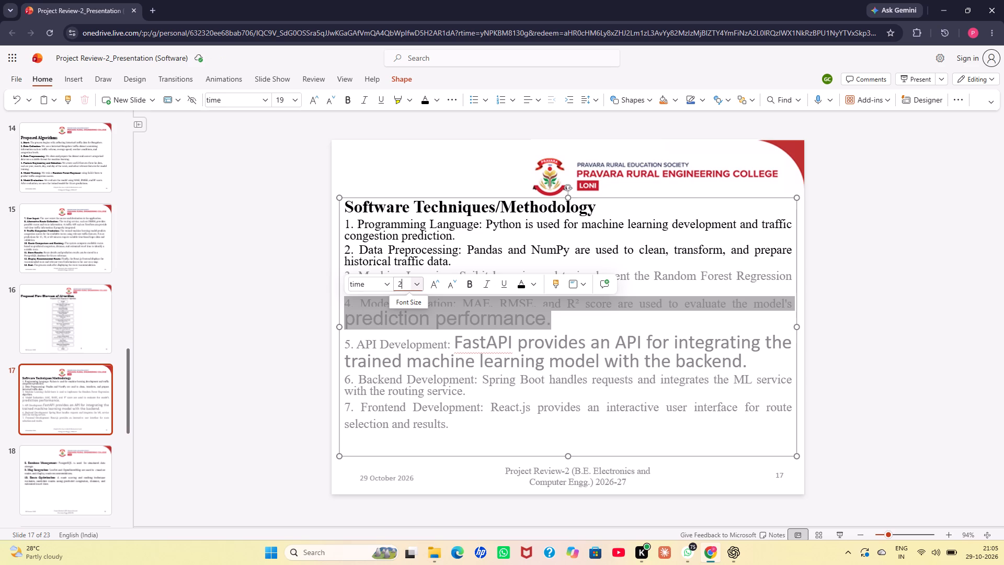
key("0")
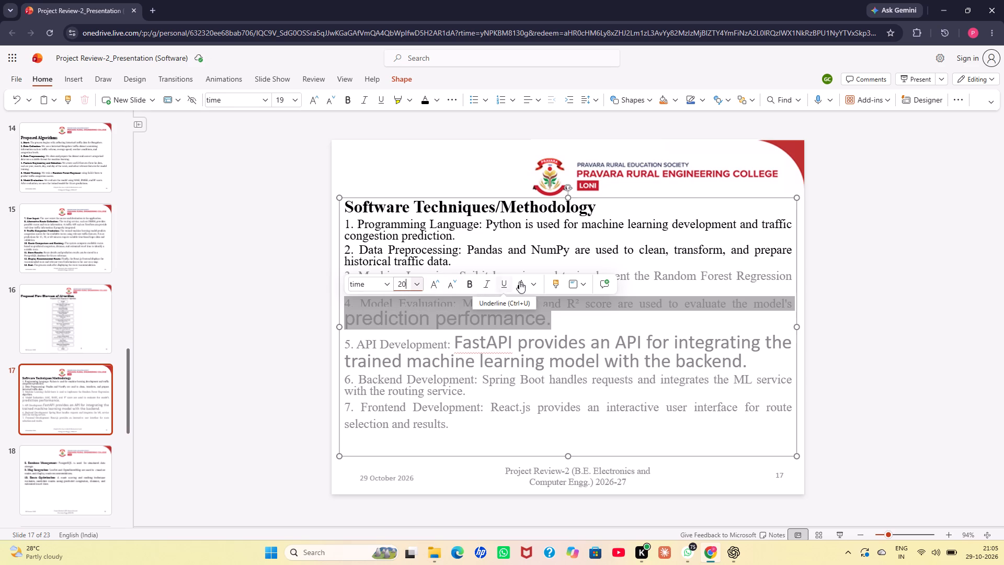
left_click(523, 282)
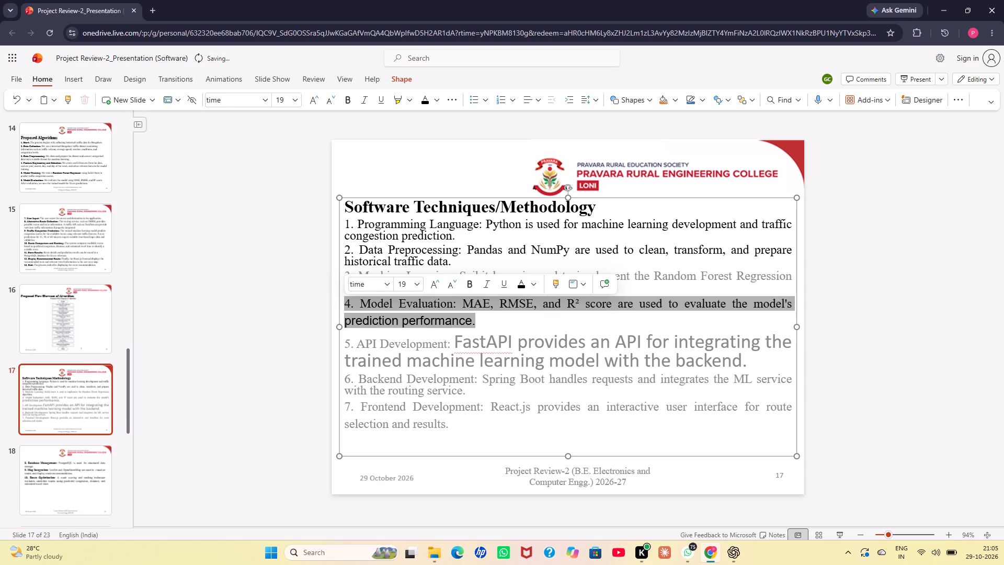
left_click(504, 328)
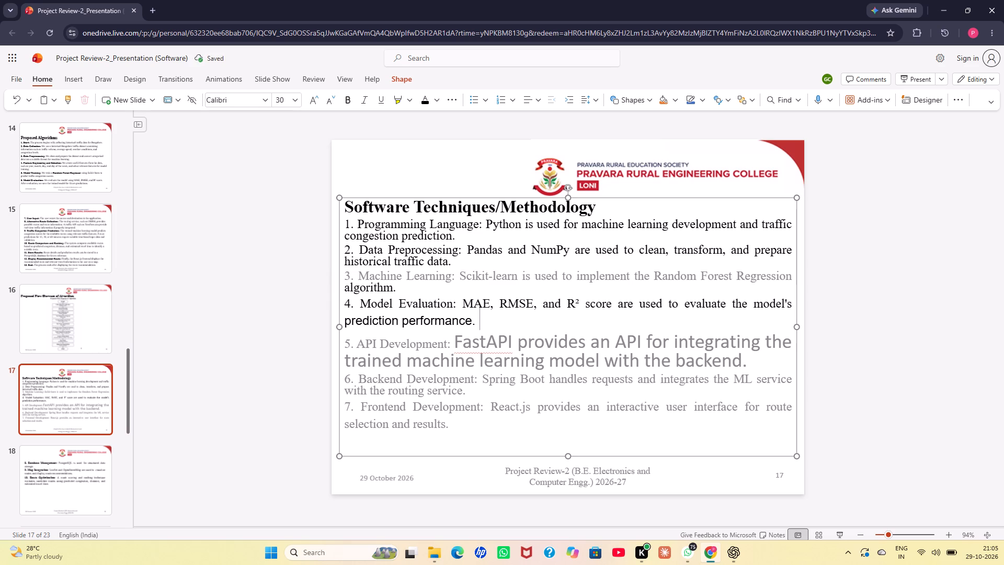
Set the first line of point 3 on slide 17 to font size 20 and black.
left_click_drag(794, 279, 602, 271)
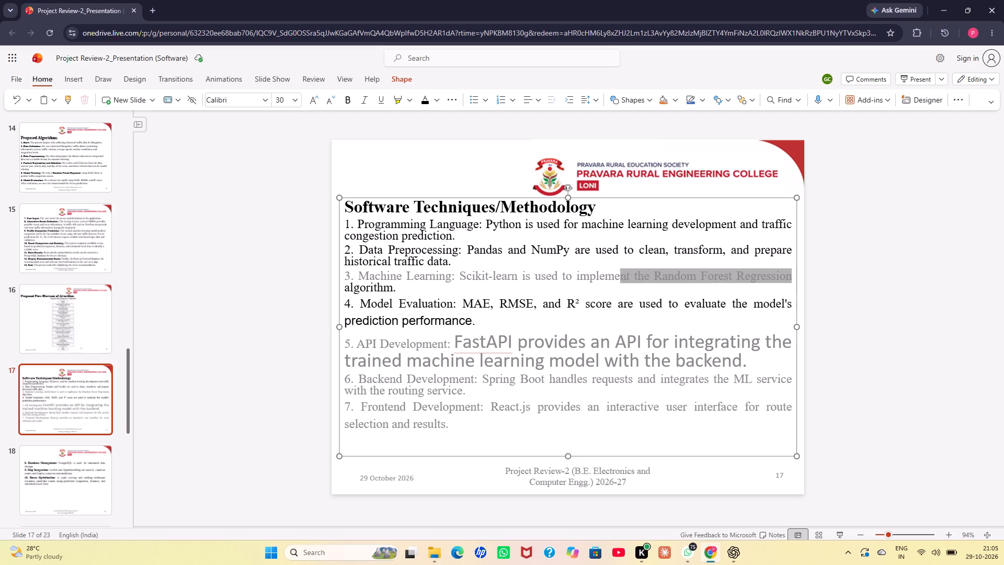
left_click_drag(602, 271, 309, 277)
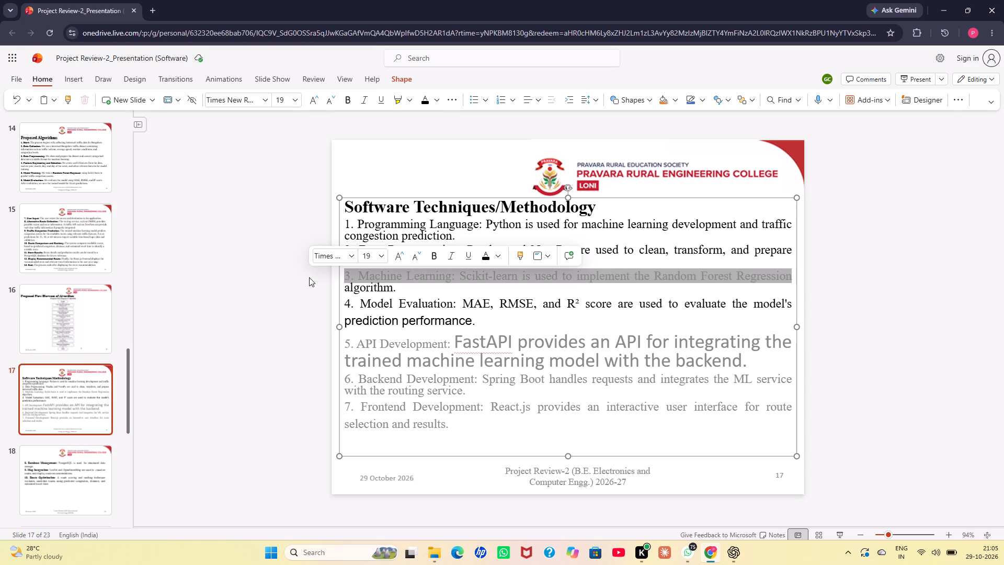
left_click(371, 255)
type("20")
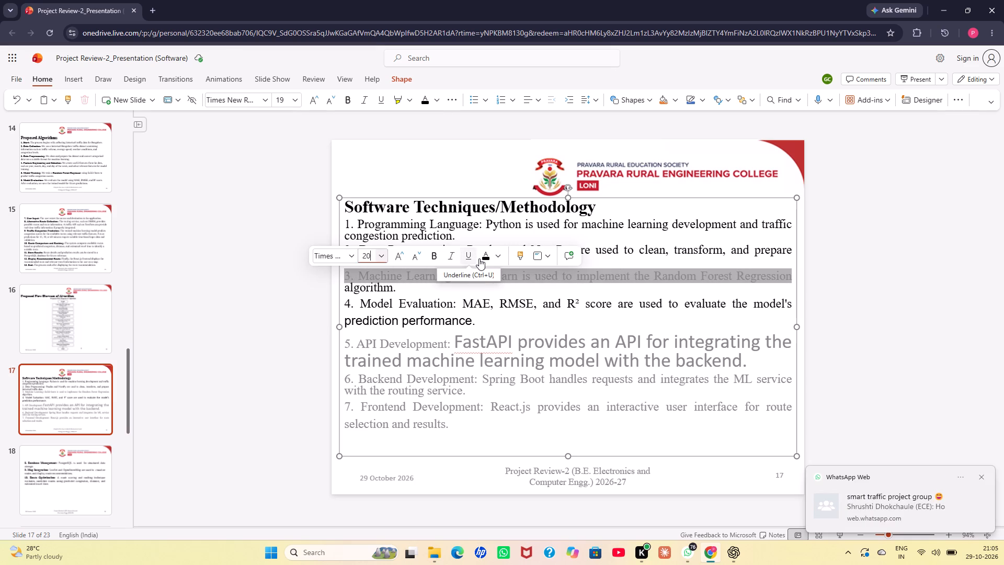
left_click(485, 258)
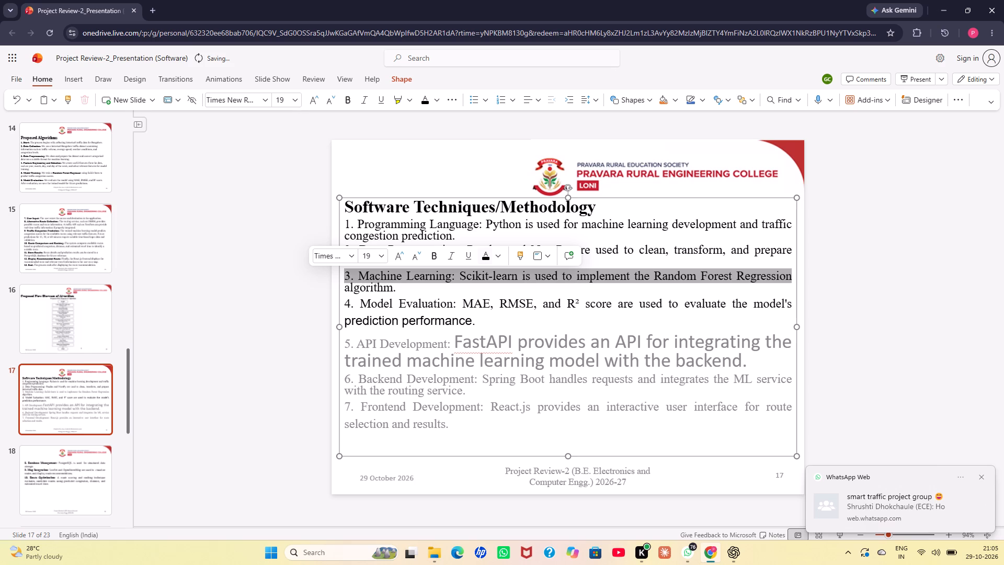
Format points 5 to 7 on slide 17 as Times New Roman, size 20, black.
left_click_drag(451, 426, 369, 351)
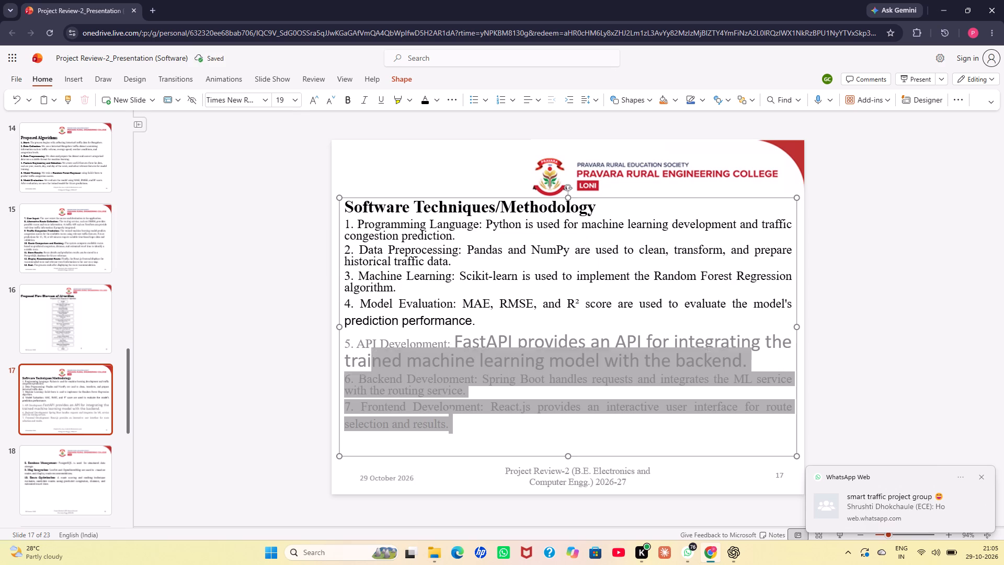
left_click_drag(369, 351, 345, 338)
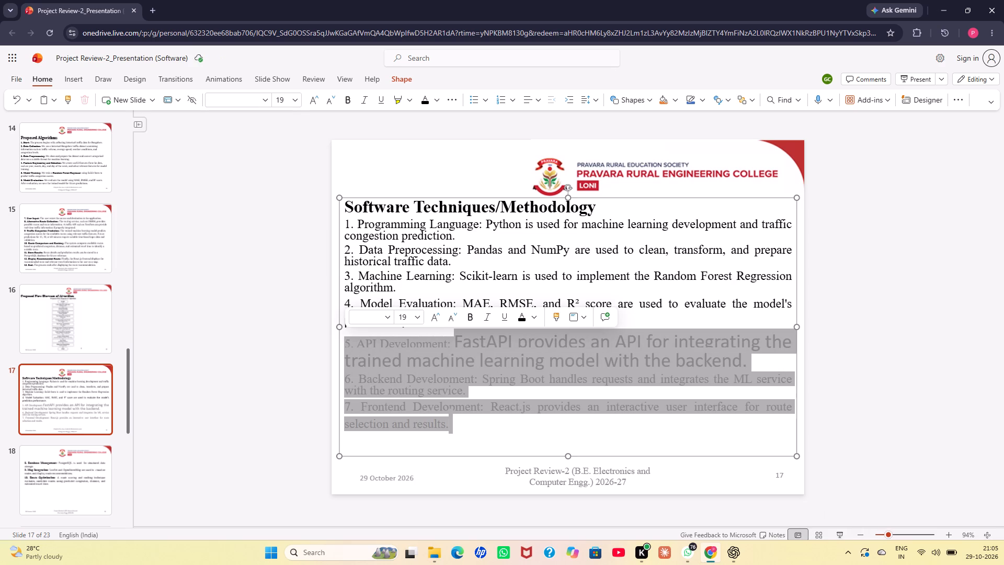
left_click(364, 314)
type("time")
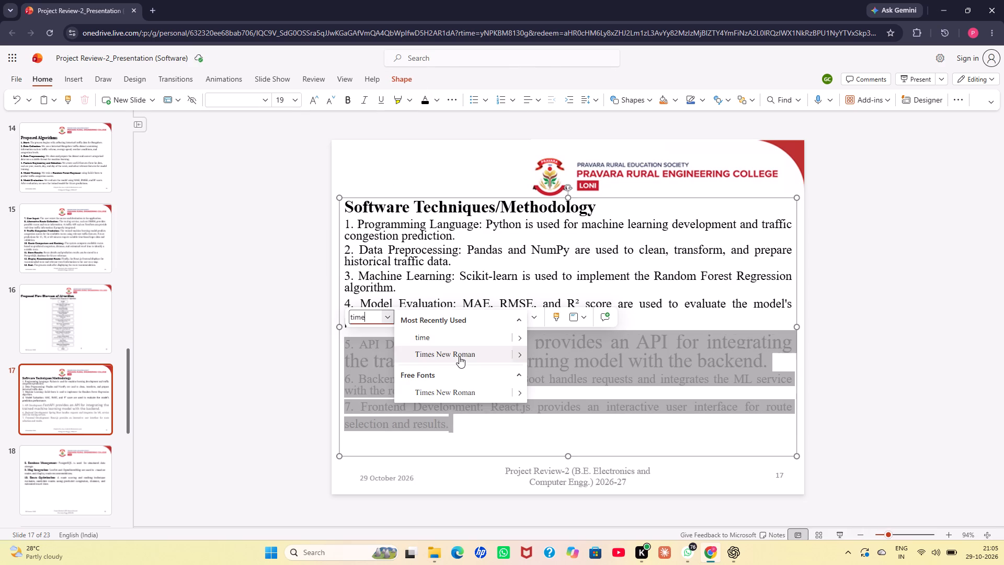
left_click(459, 356)
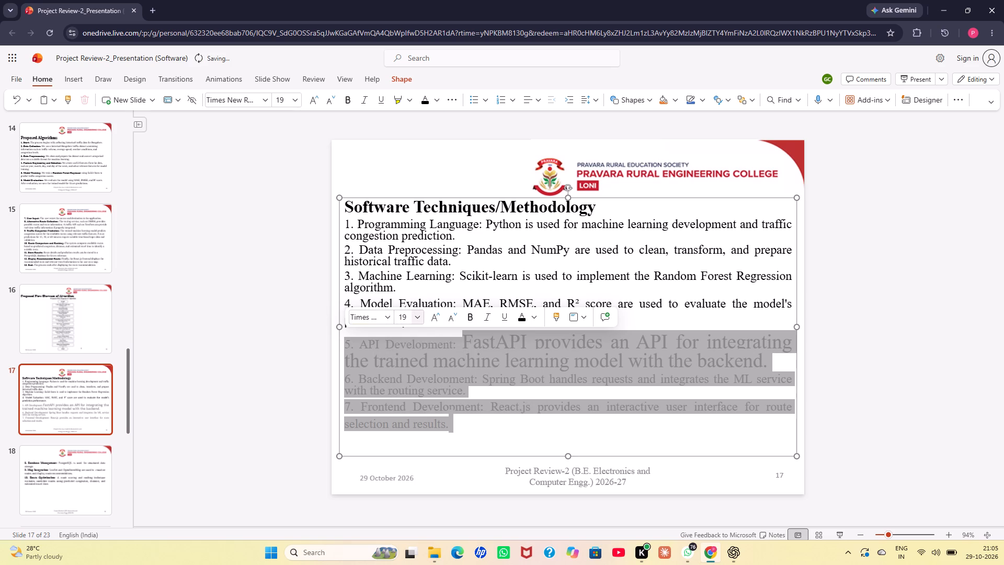
left_click(407, 313)
type("20")
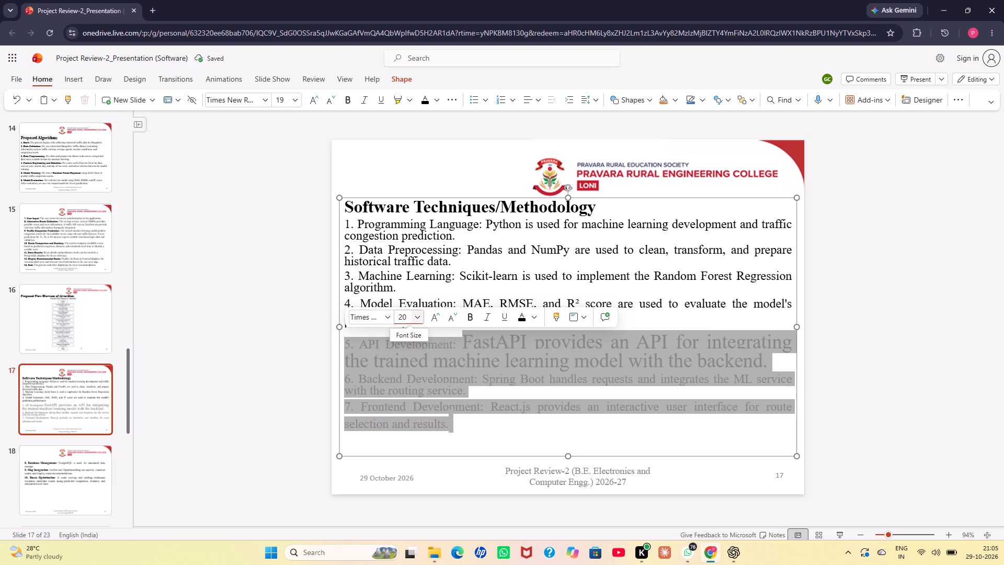
left_click(521, 314)
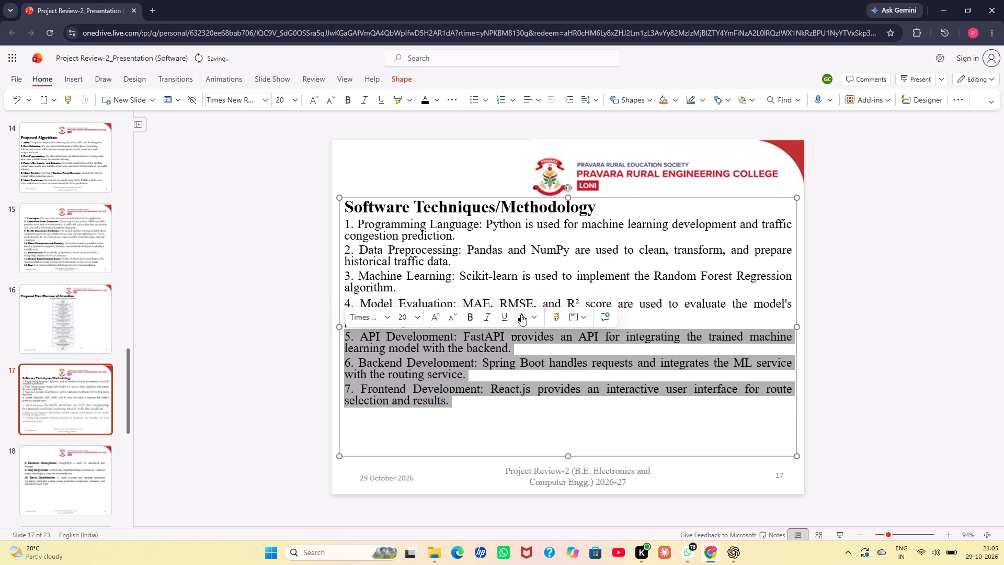
Set the text of points 8 to 10 on slide 18 to font size 20.
left_click(483, 411)
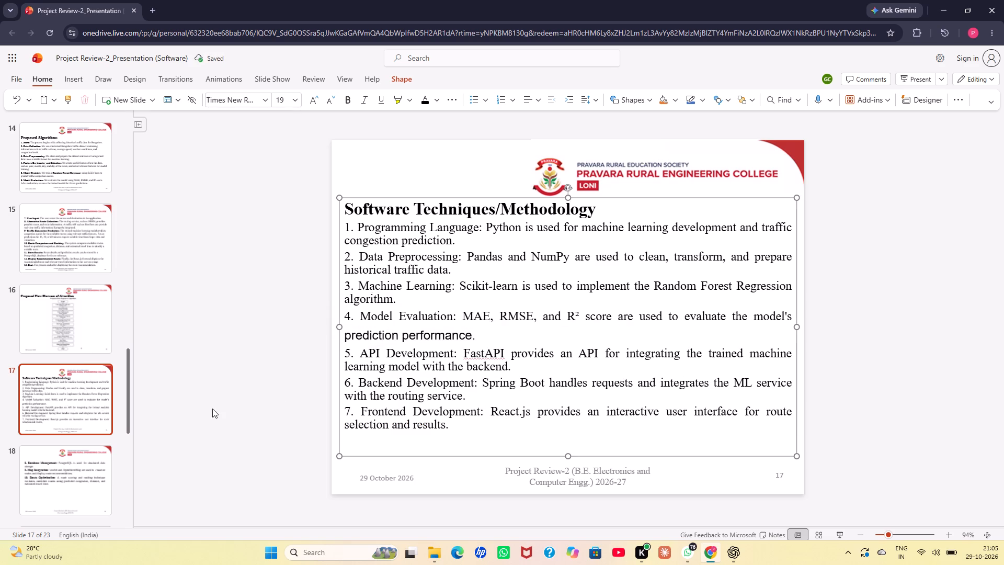
left_click(64, 477)
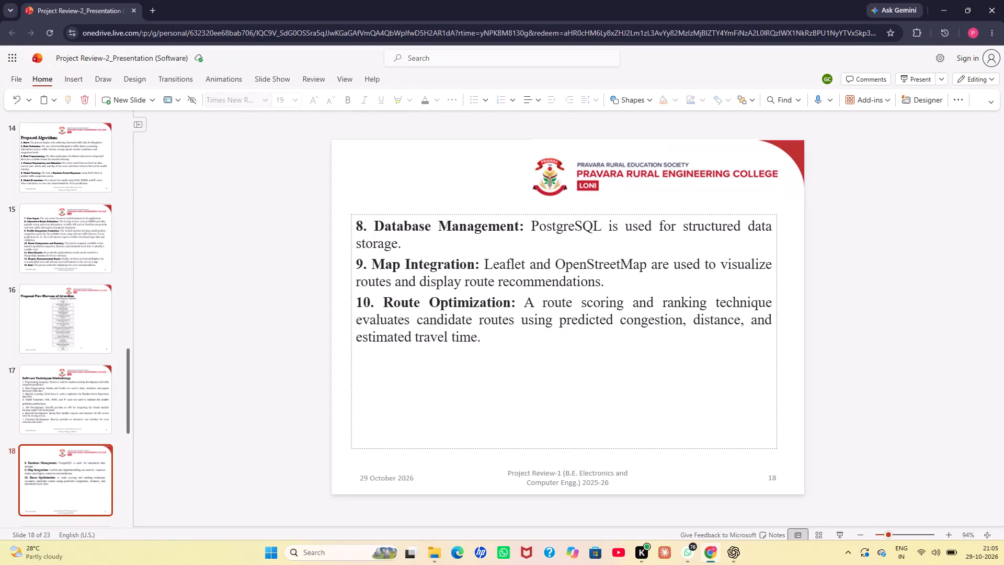
left_click_drag(490, 343, 352, 233)
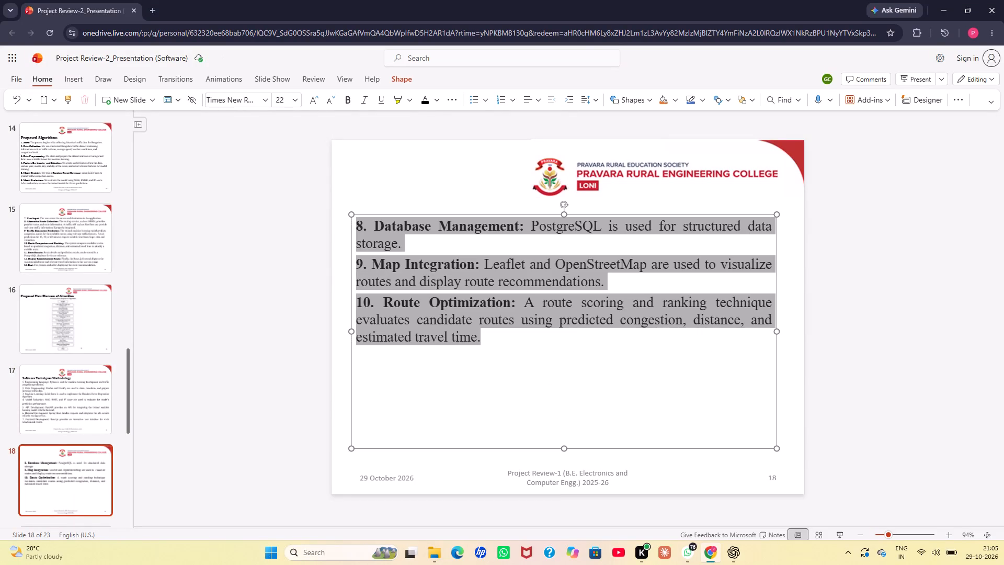
left_click_drag(352, 233, 350, 228)
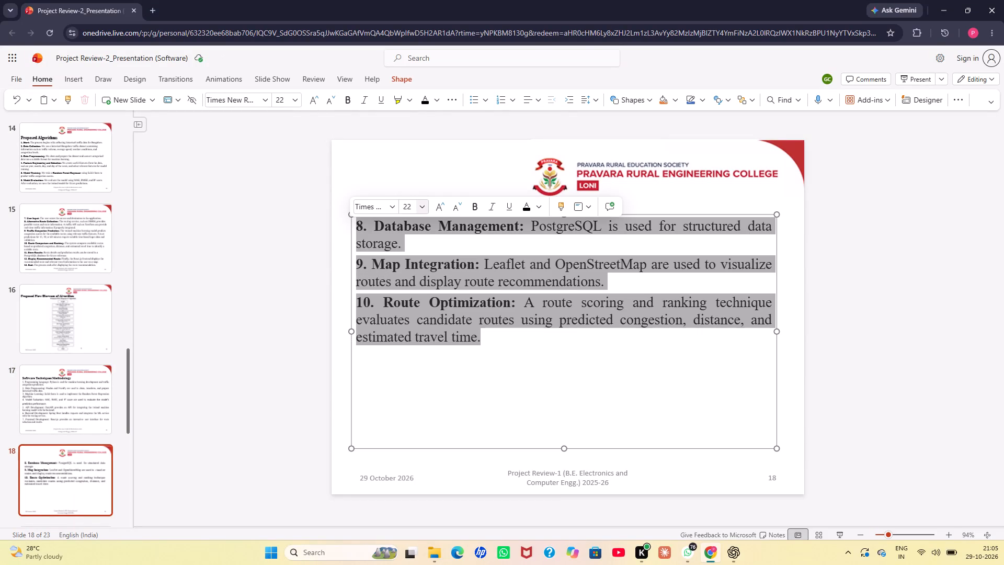
left_click(412, 205)
left_click(412, 205)
key("BackSpace")
key("0")
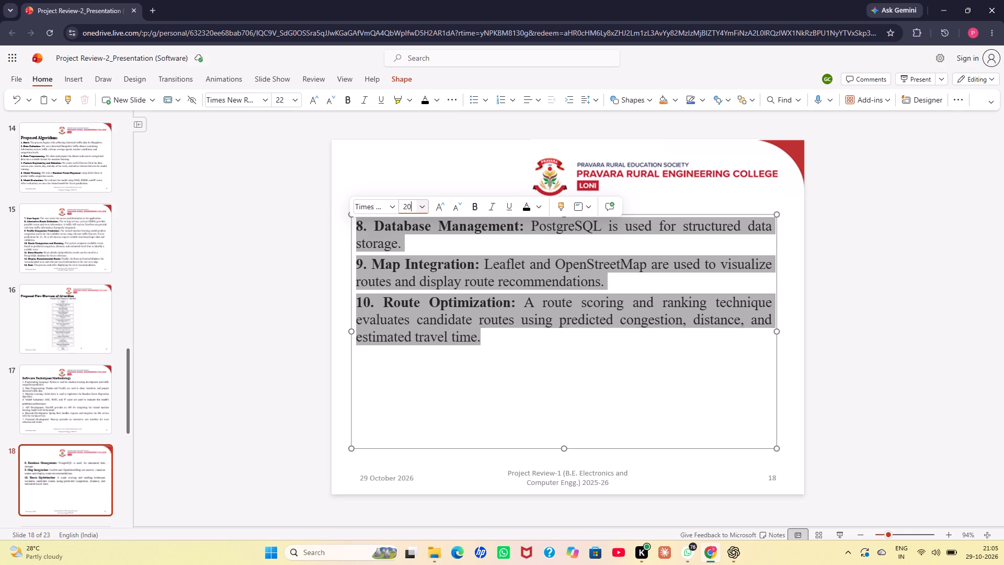
key("Return")
left_click(436, 330)
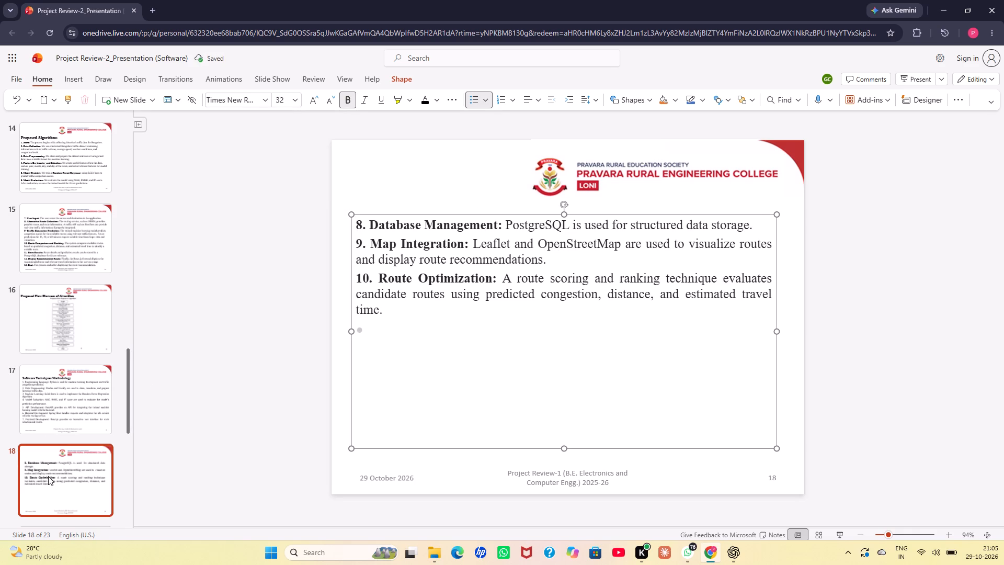
scroll(51, 477, "down", 4)
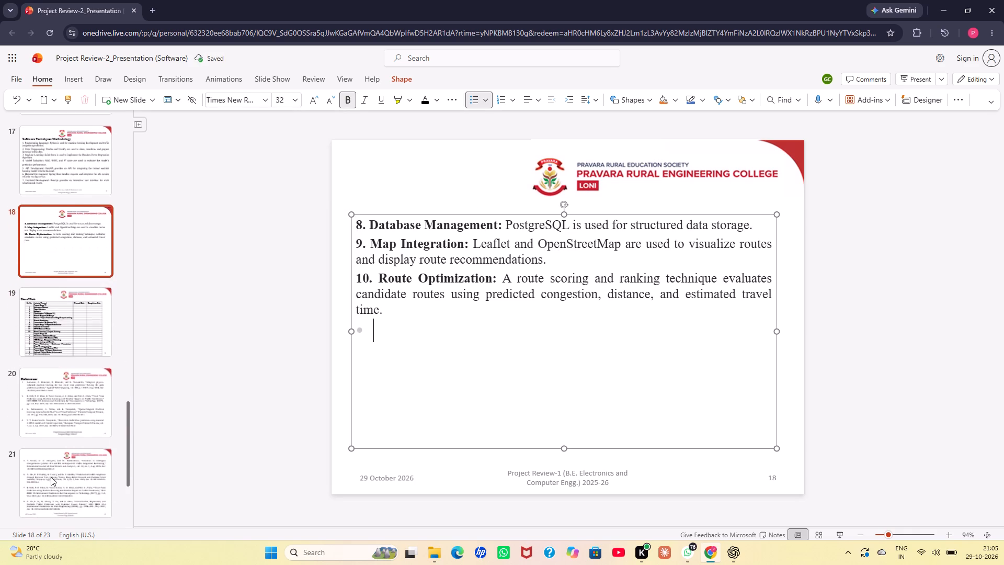
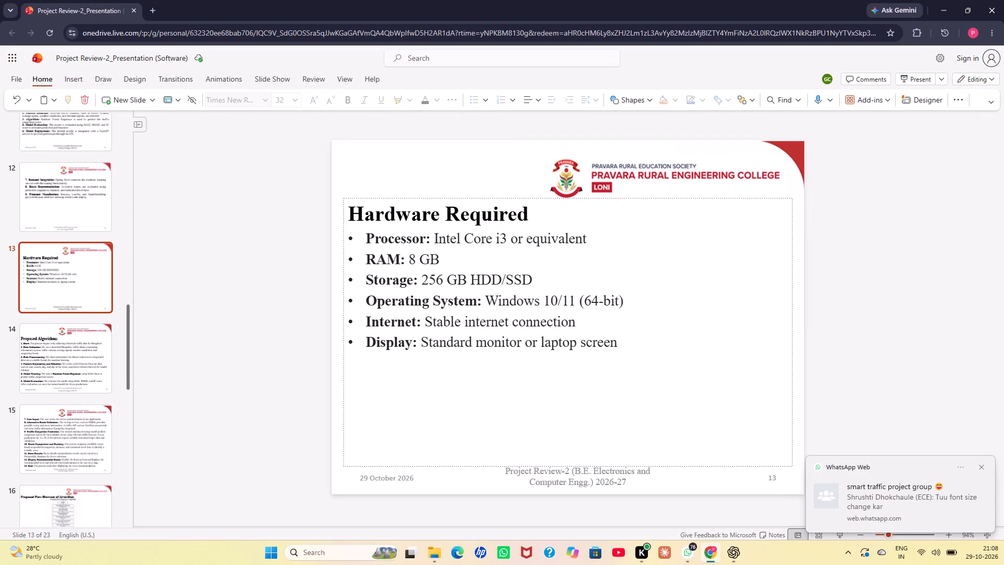
left_click(621, 342)
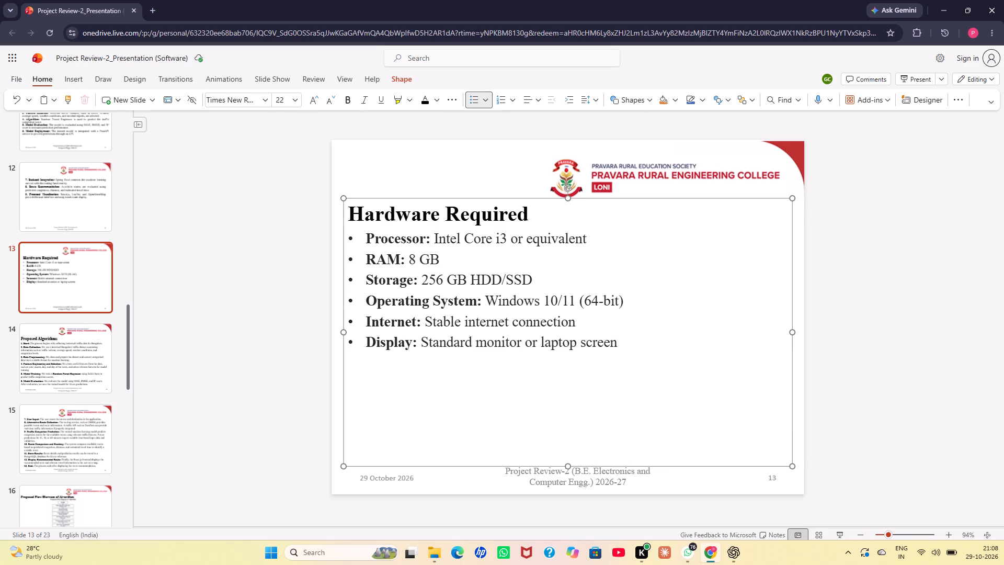
left_click_drag(622, 349, 360, 225)
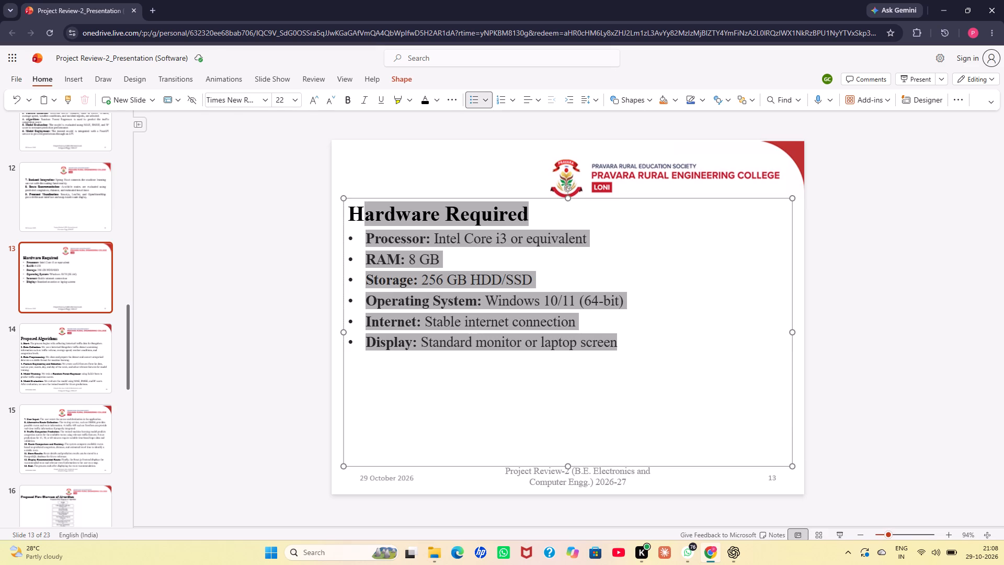
left_click_drag(360, 225, 370, 240)
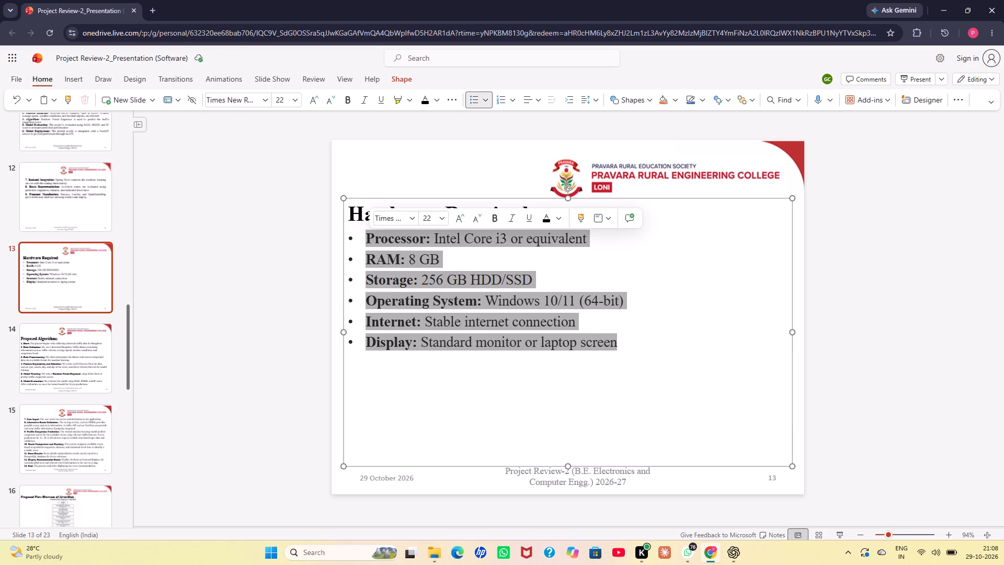
left_click(431, 219)
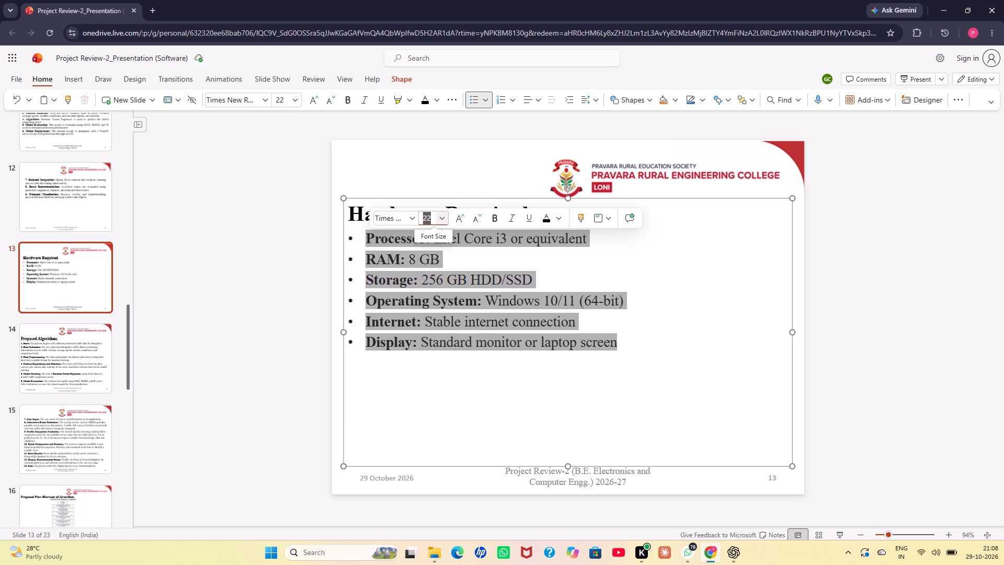
left_click(435, 218)
key("BackSpace")
key("0")
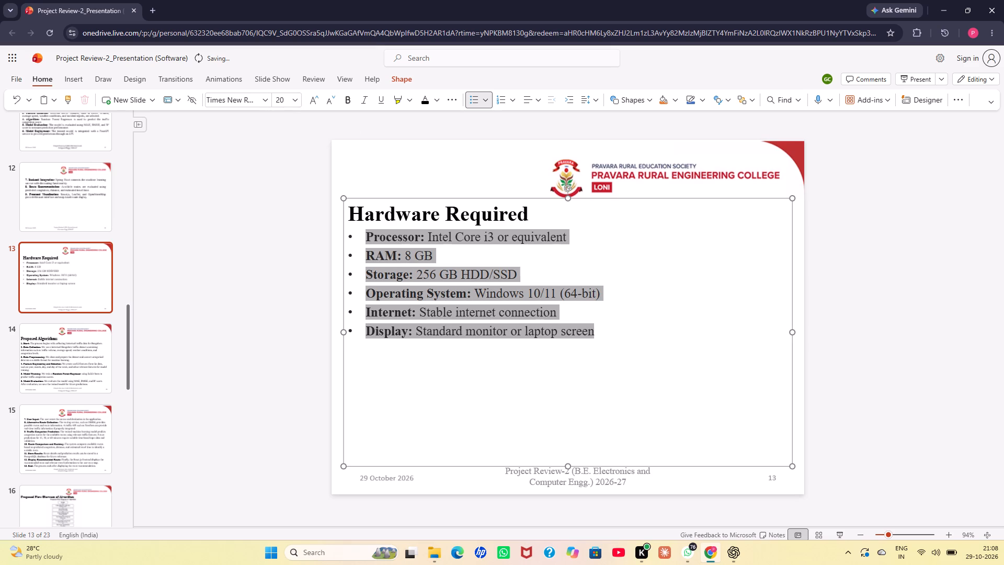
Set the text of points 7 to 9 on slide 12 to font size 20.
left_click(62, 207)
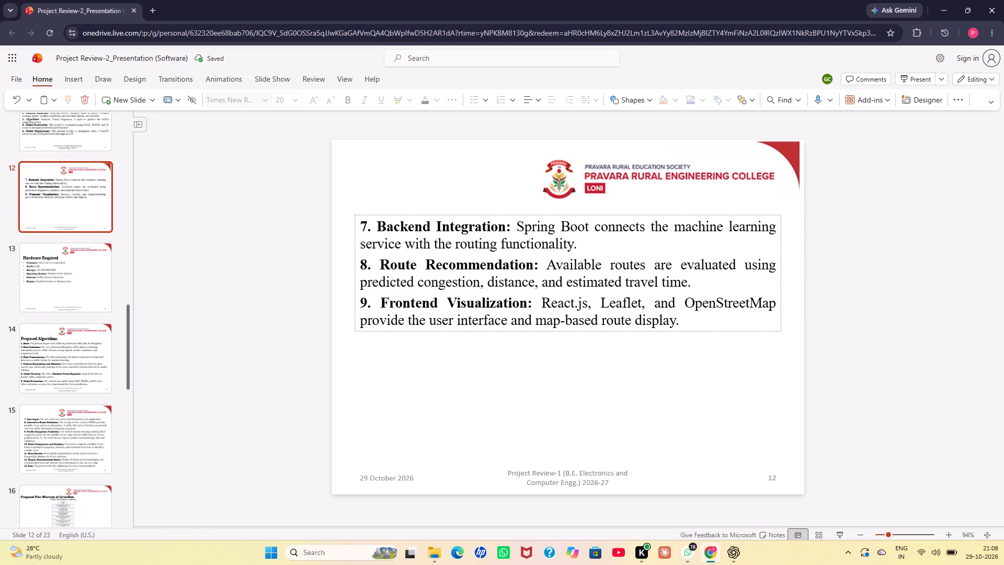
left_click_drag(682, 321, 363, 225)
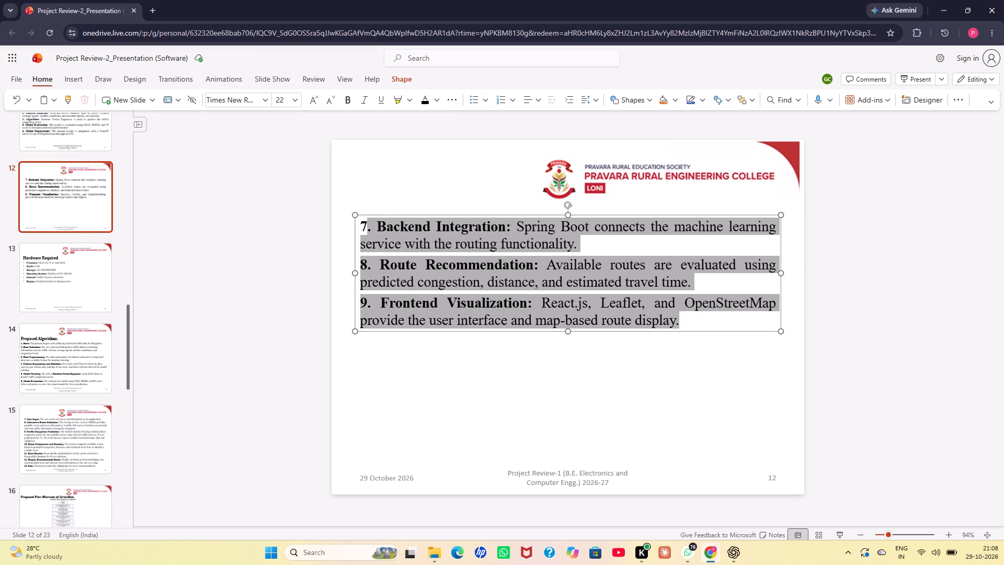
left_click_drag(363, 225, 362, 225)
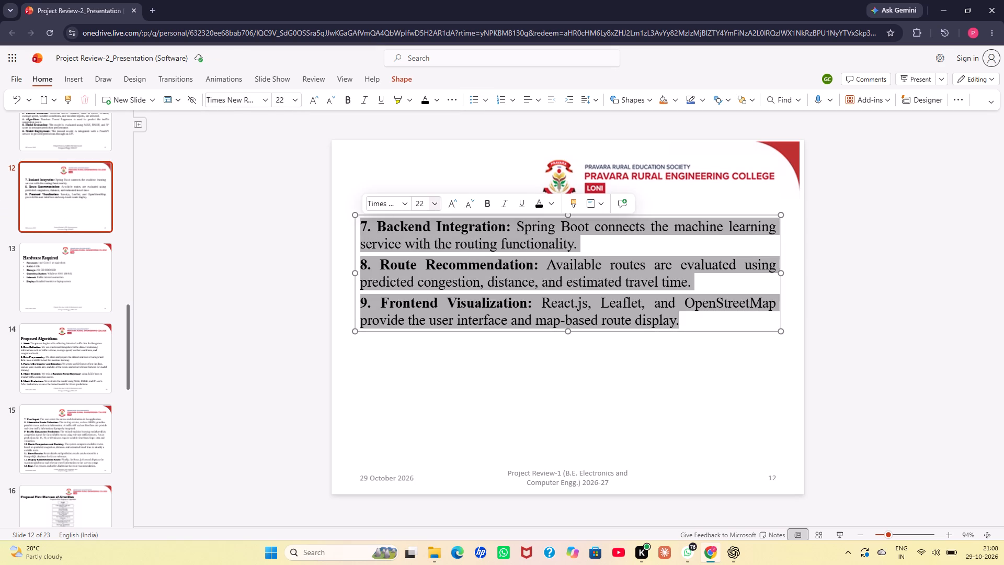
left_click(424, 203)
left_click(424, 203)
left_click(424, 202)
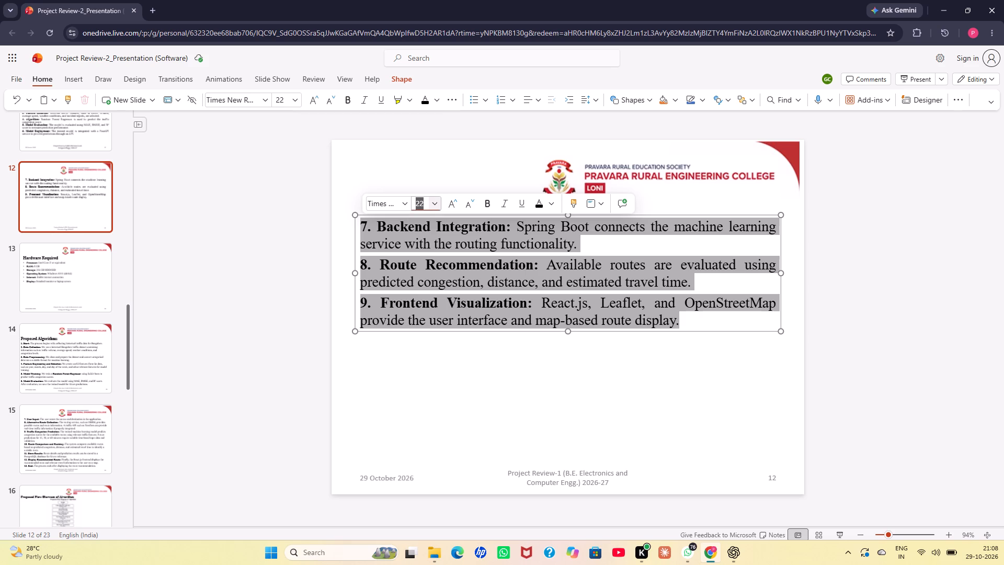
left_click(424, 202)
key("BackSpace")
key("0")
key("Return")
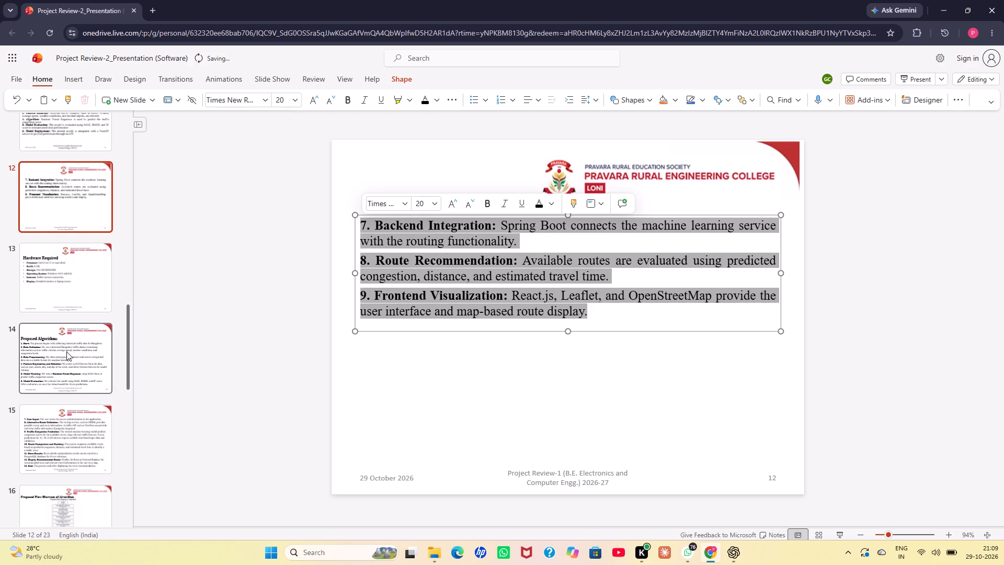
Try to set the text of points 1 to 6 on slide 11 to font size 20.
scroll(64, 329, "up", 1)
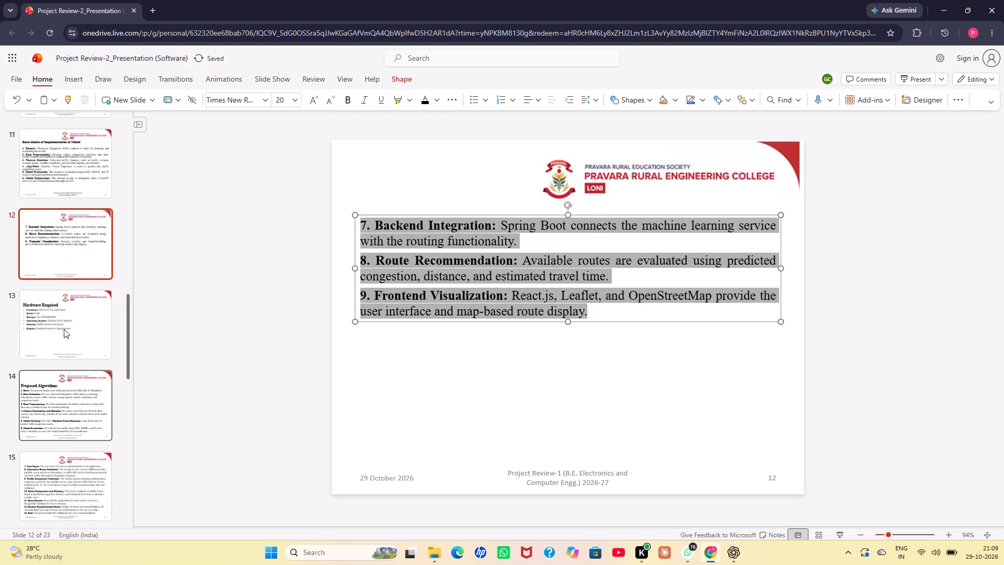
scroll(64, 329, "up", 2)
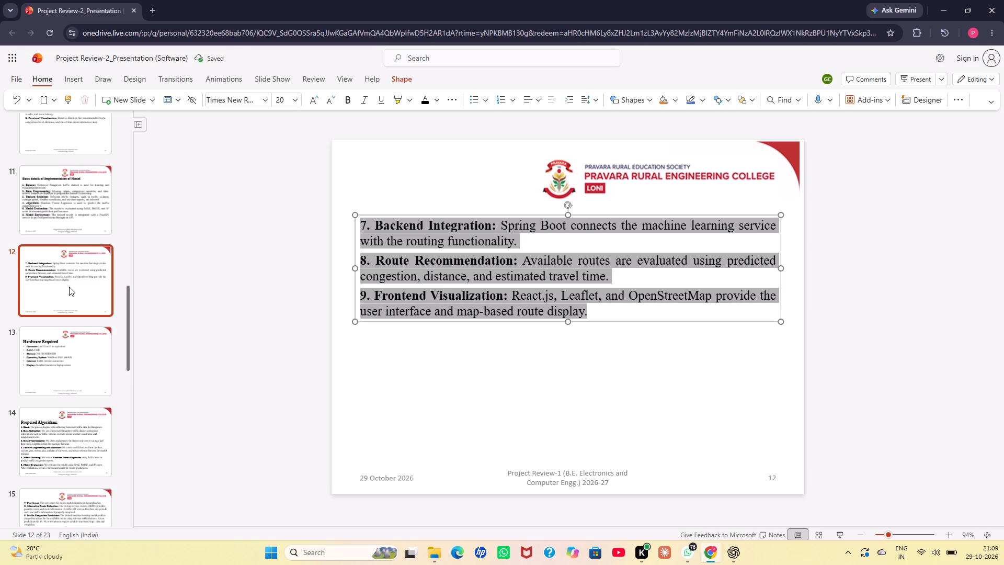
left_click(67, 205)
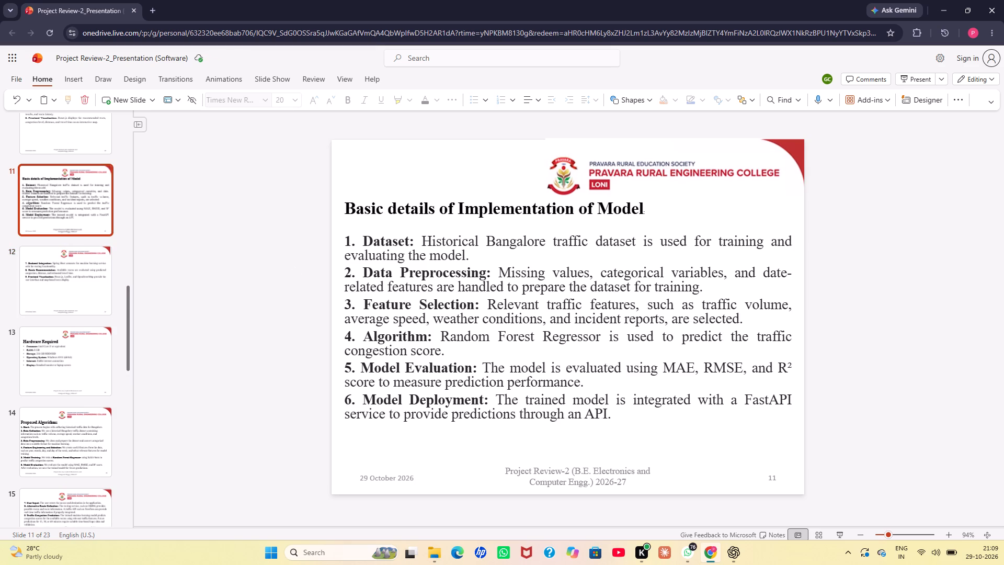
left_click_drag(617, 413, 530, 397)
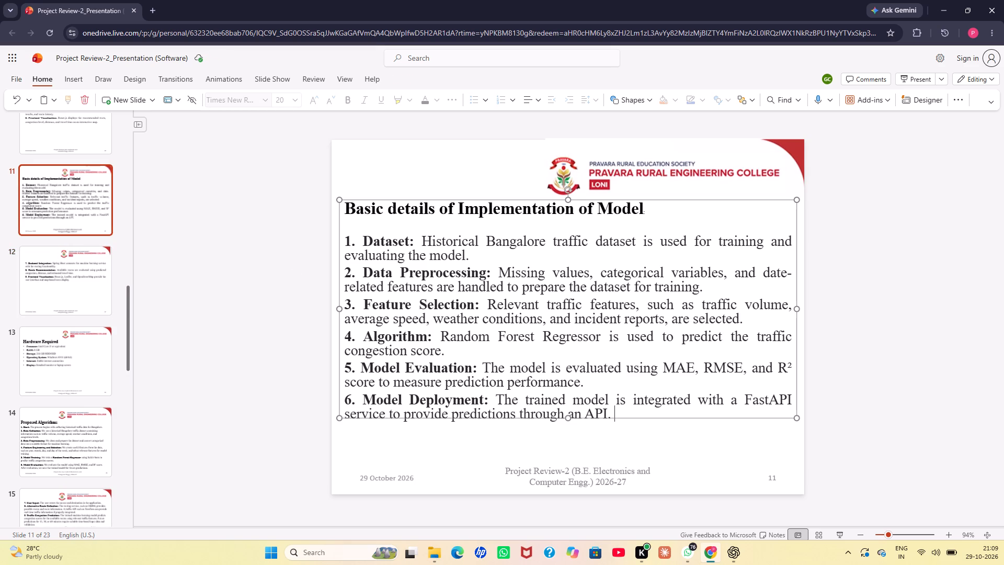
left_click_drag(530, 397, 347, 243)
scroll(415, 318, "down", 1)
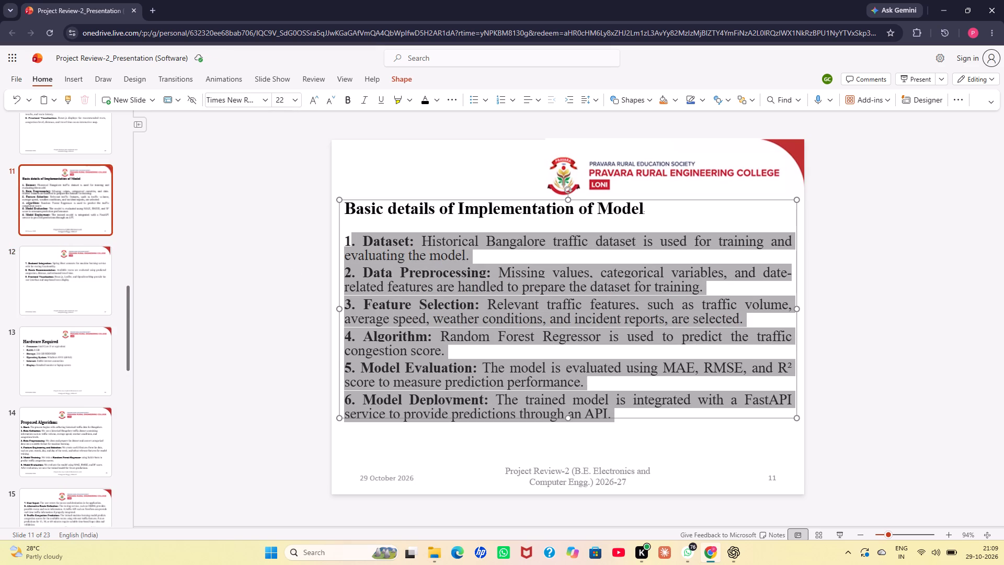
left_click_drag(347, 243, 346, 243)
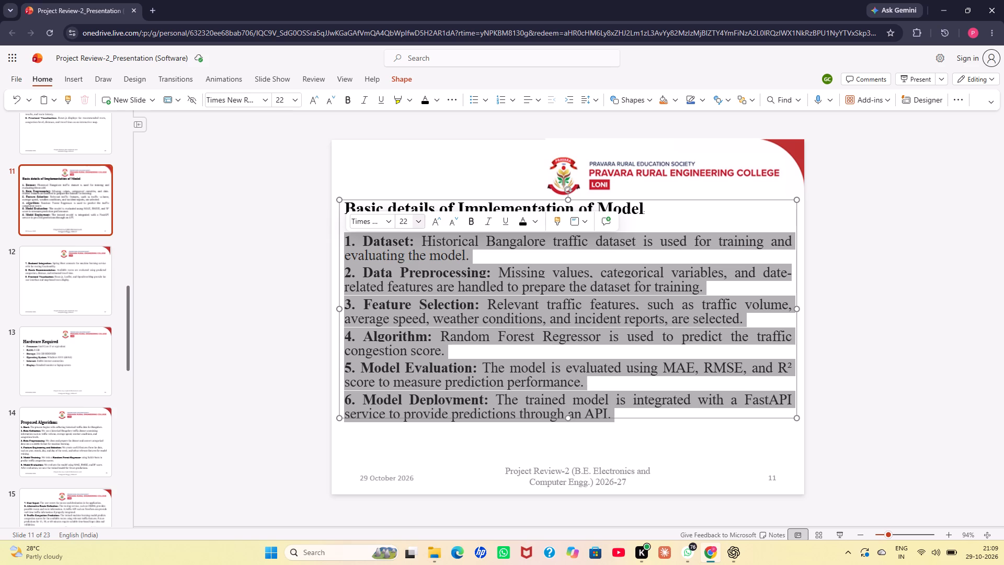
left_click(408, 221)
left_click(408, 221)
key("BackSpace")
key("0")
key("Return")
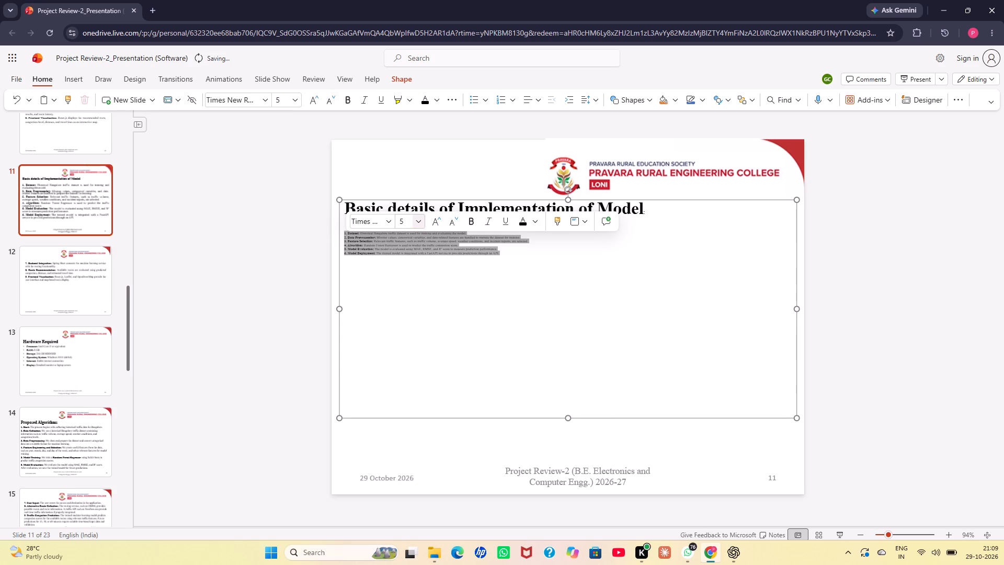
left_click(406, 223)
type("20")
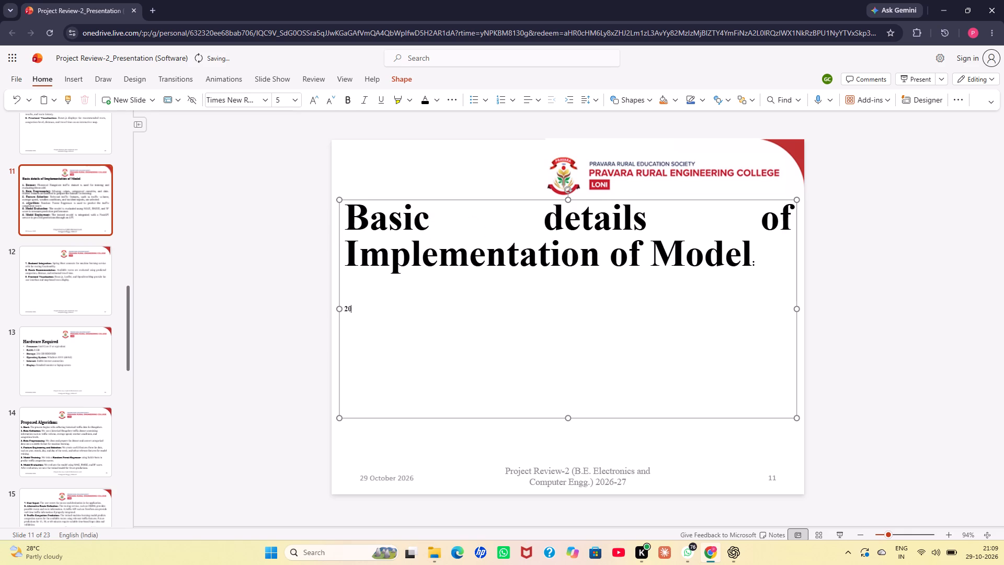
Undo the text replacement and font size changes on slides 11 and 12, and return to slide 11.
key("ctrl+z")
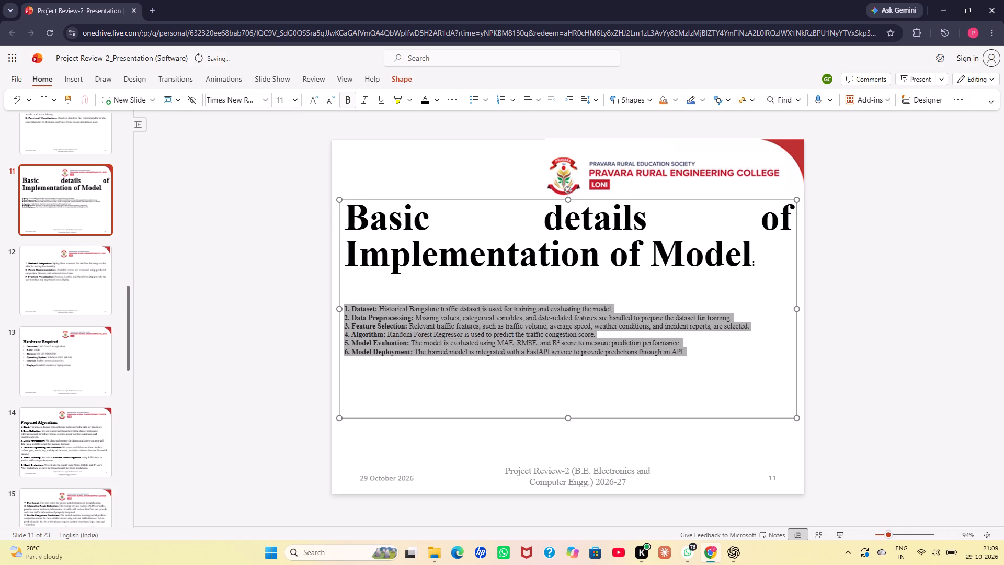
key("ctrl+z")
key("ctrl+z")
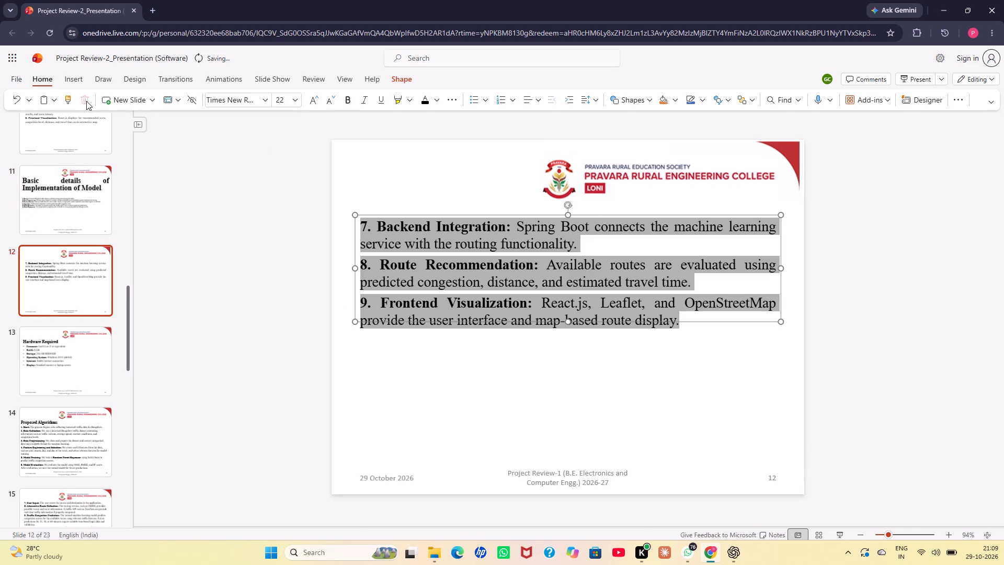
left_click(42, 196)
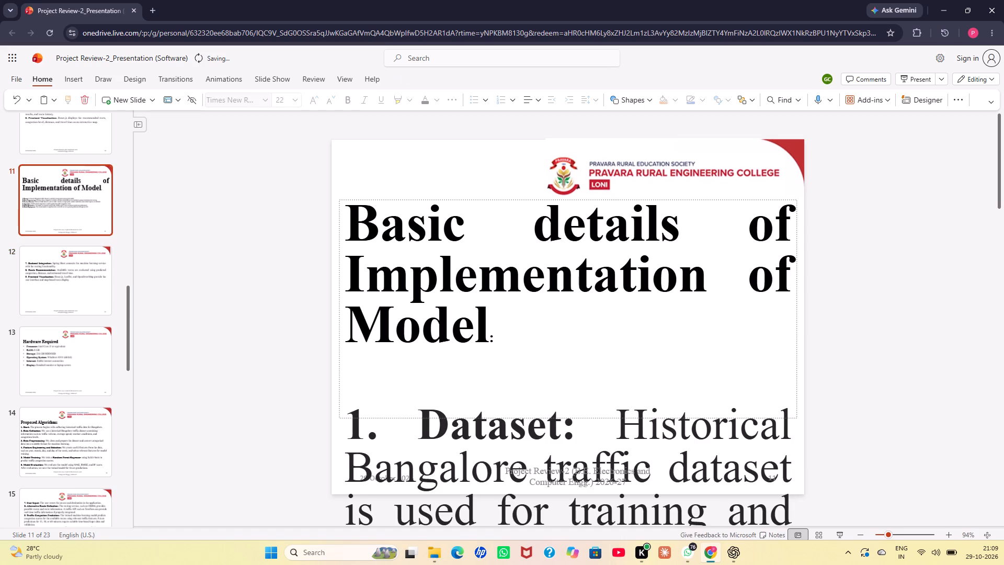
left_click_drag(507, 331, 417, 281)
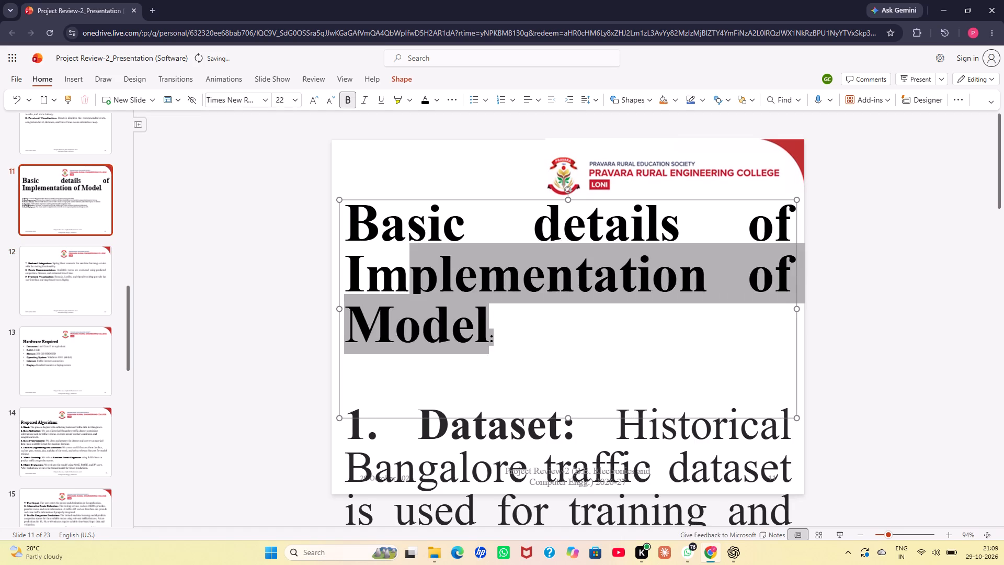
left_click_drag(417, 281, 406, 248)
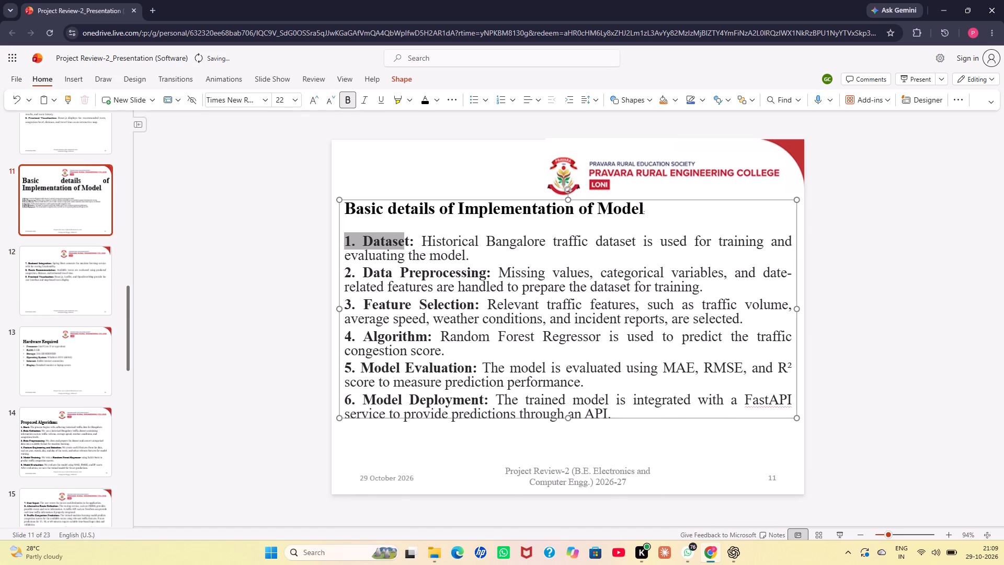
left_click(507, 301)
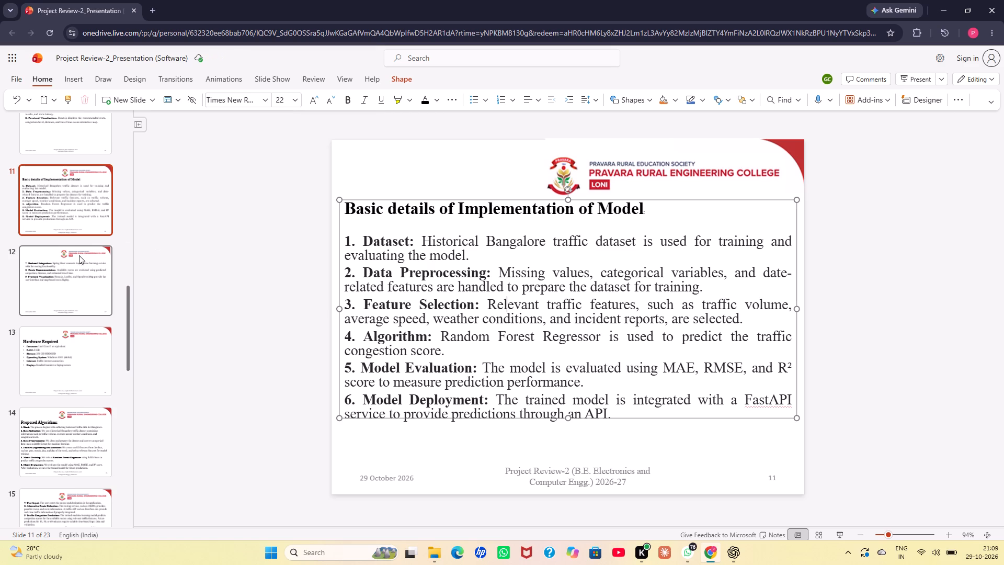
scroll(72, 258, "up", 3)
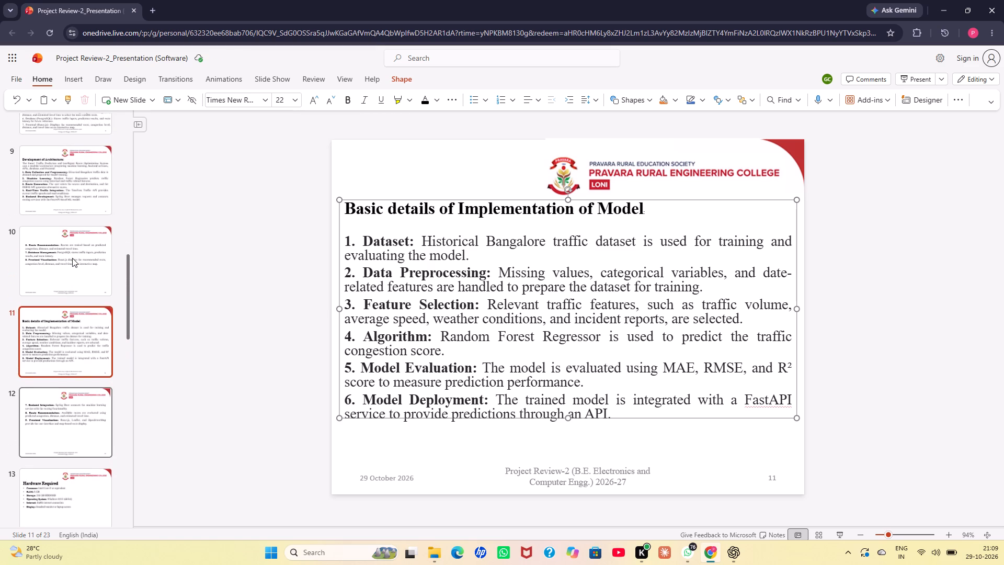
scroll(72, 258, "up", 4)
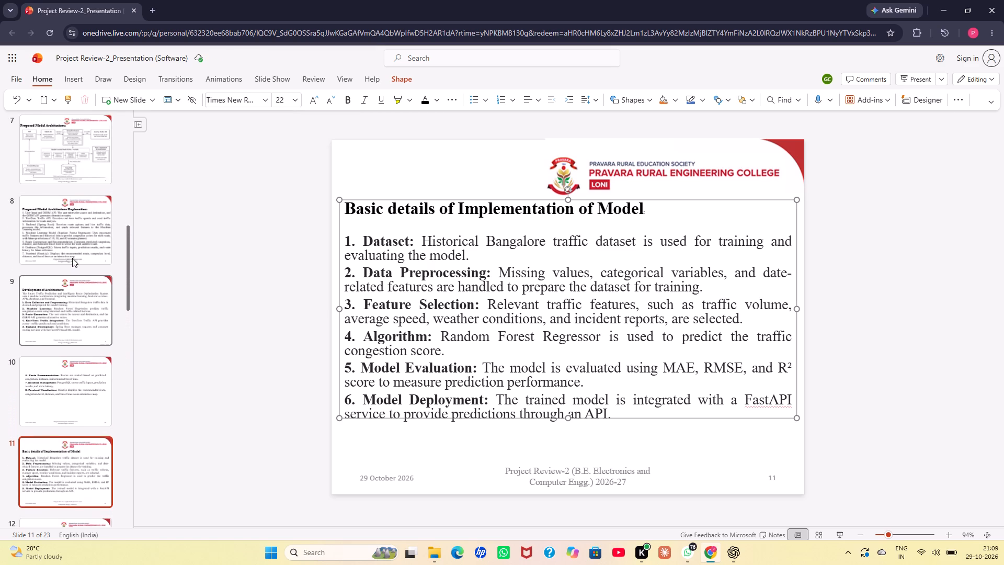
Set the text of points 1 to 7 on slide 8, Proposed Model Architecture Explanation, to font size 20.
scroll(72, 258, "up", 3)
left_click(70, 349)
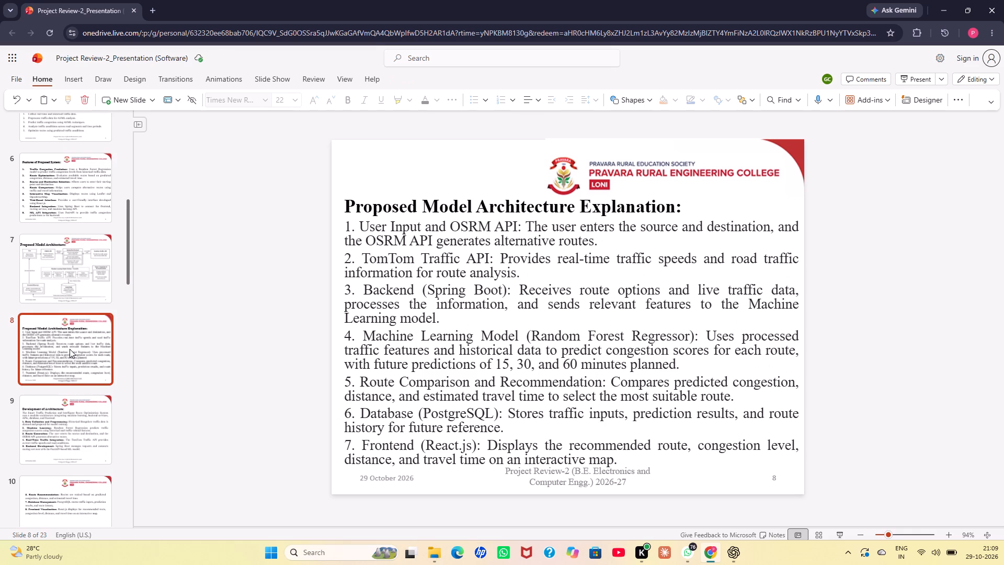
left_click(60, 420)
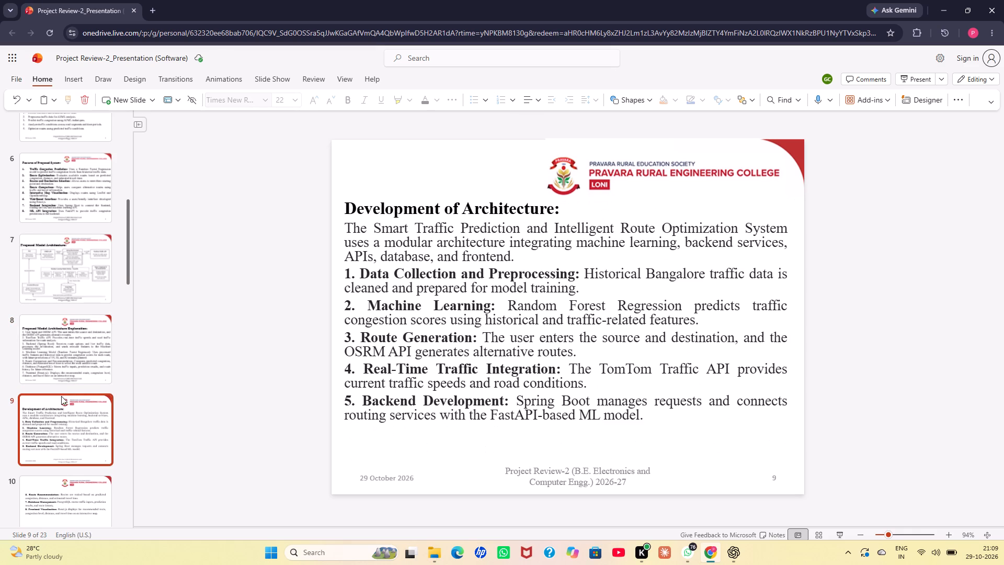
left_click(66, 367)
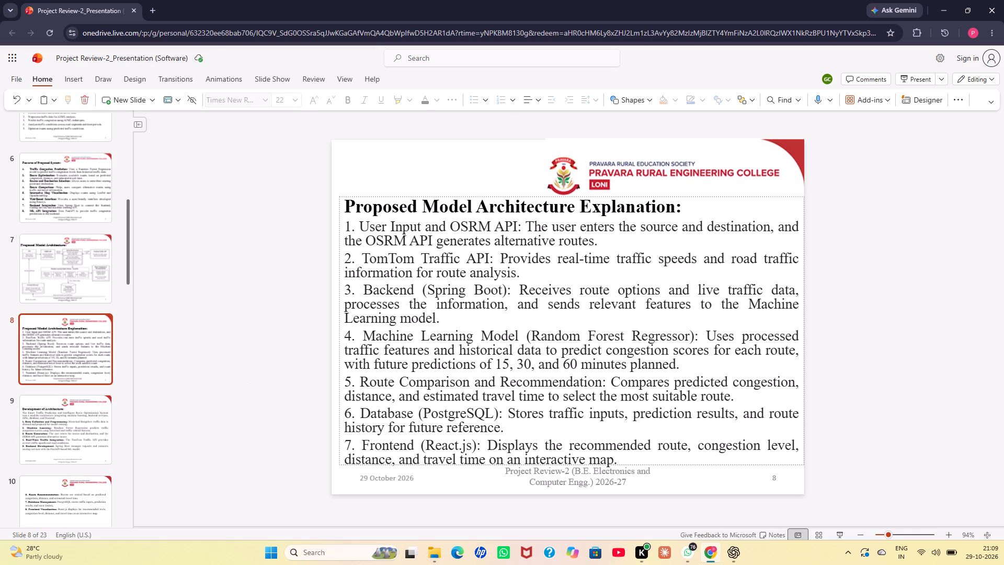
left_click_drag(623, 461, 421, 338)
scroll(453, 383, "down", 1)
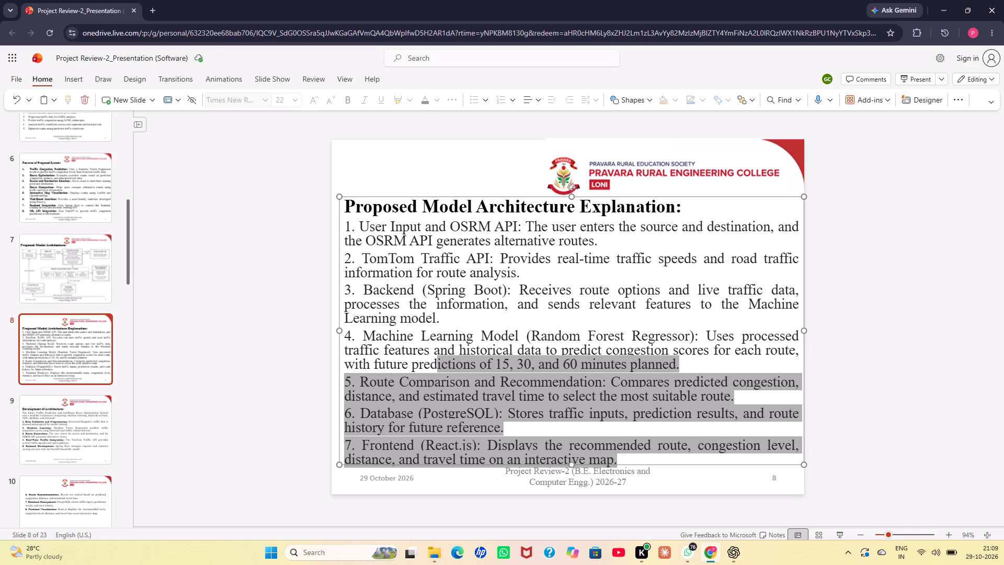
scroll(421, 338, "down", 1)
left_click_drag(421, 338, 346, 219)
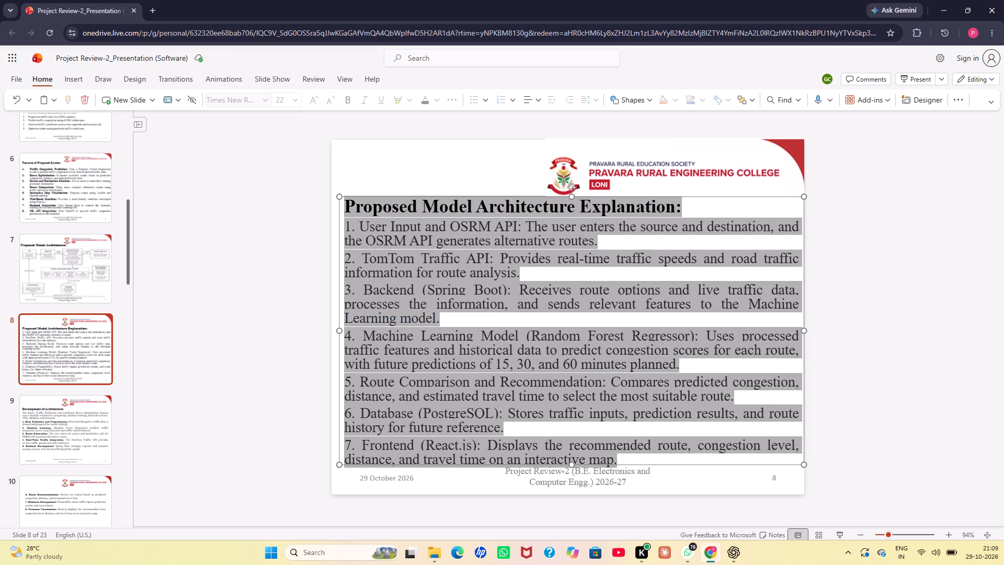
left_click_drag(346, 219, 347, 224)
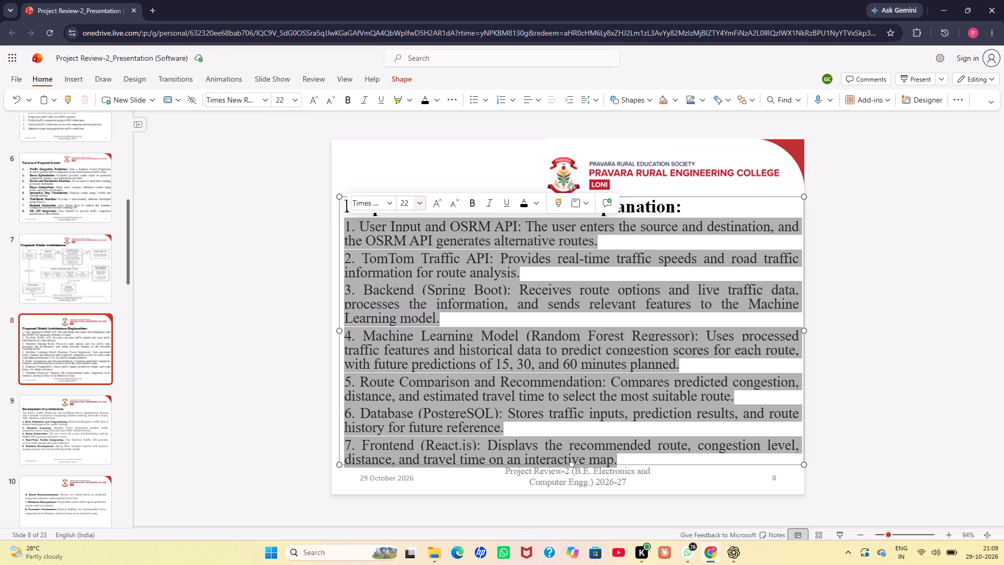
left_click(410, 203)
left_click(410, 203)
key("BackSpace")
key("0")
key("Return")
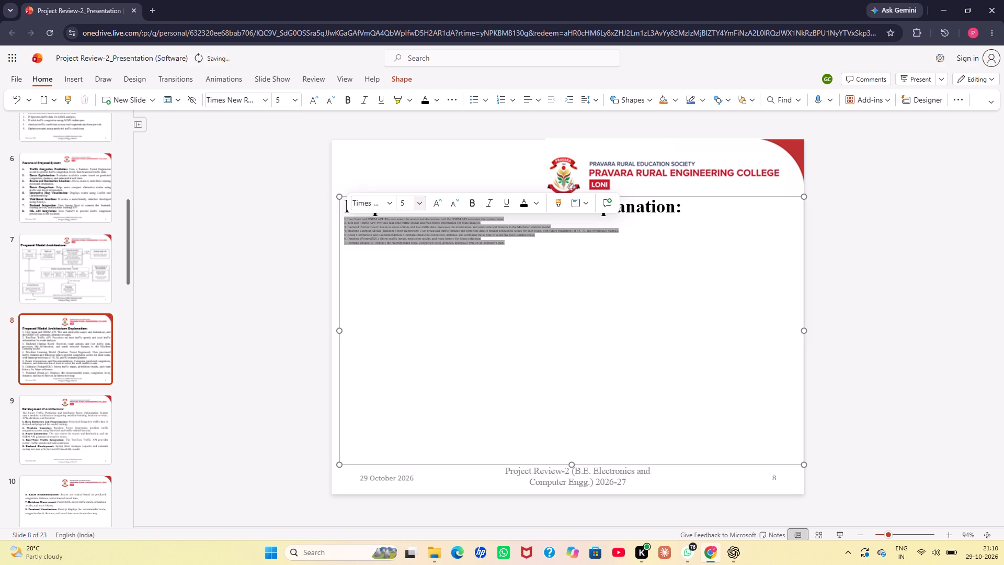
left_click(424, 284)
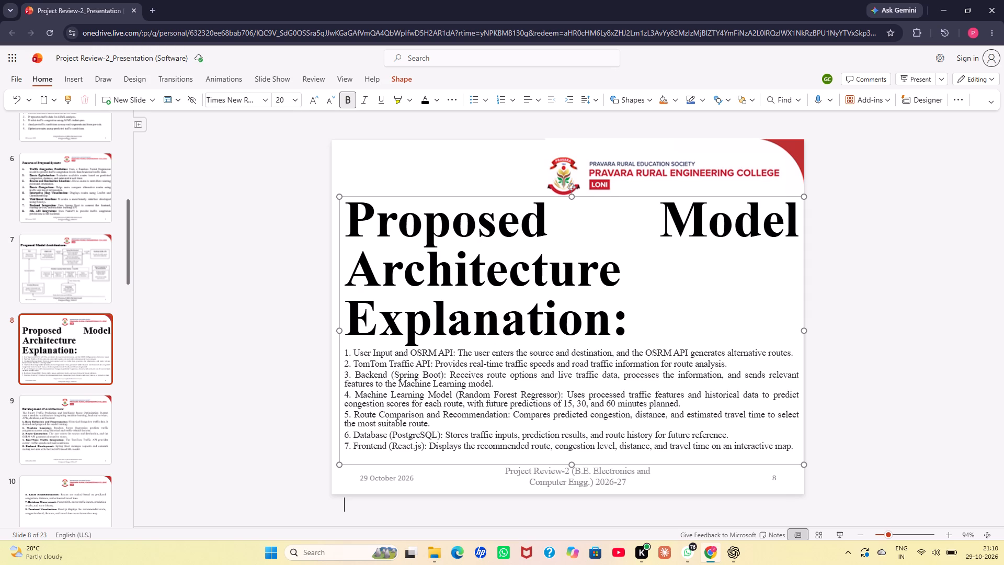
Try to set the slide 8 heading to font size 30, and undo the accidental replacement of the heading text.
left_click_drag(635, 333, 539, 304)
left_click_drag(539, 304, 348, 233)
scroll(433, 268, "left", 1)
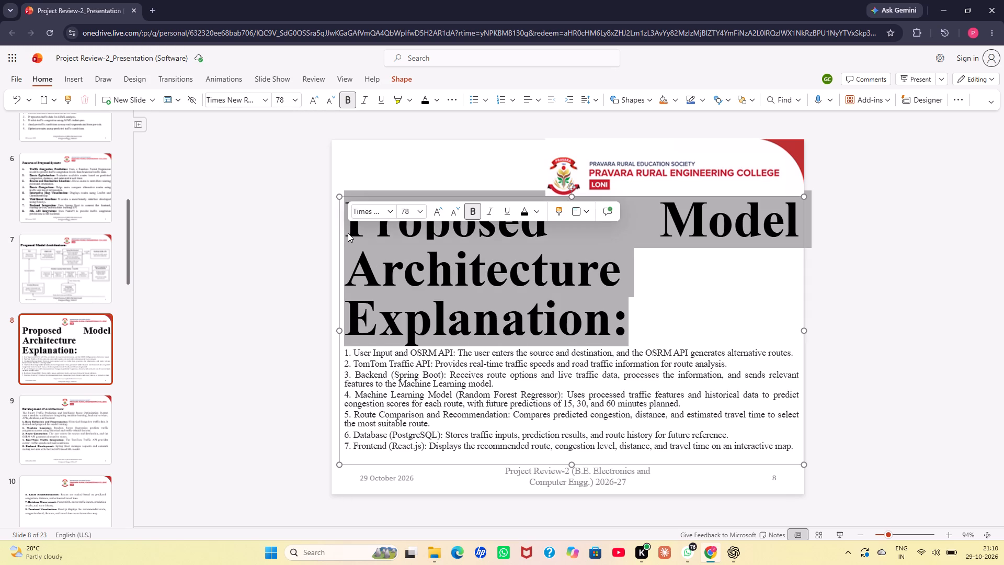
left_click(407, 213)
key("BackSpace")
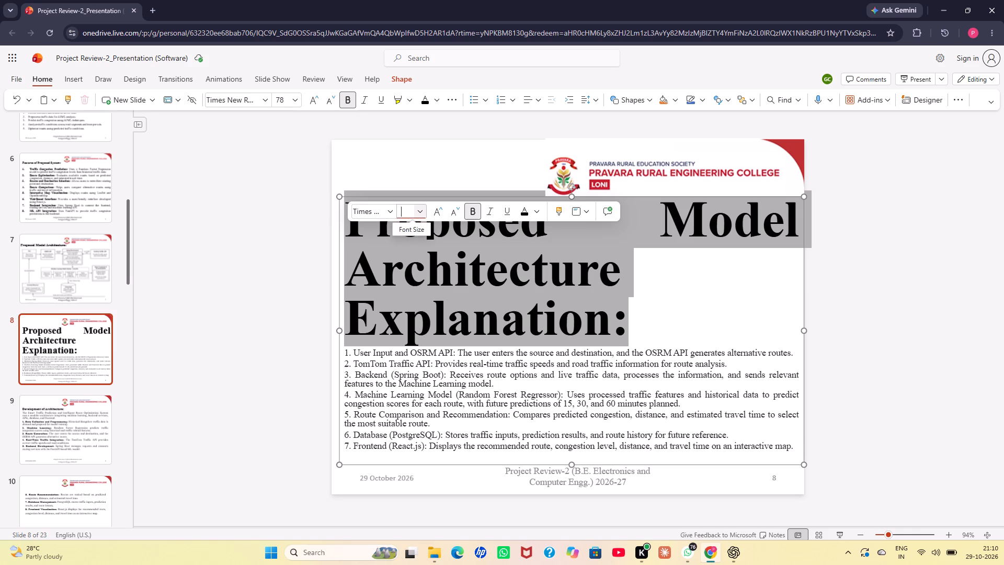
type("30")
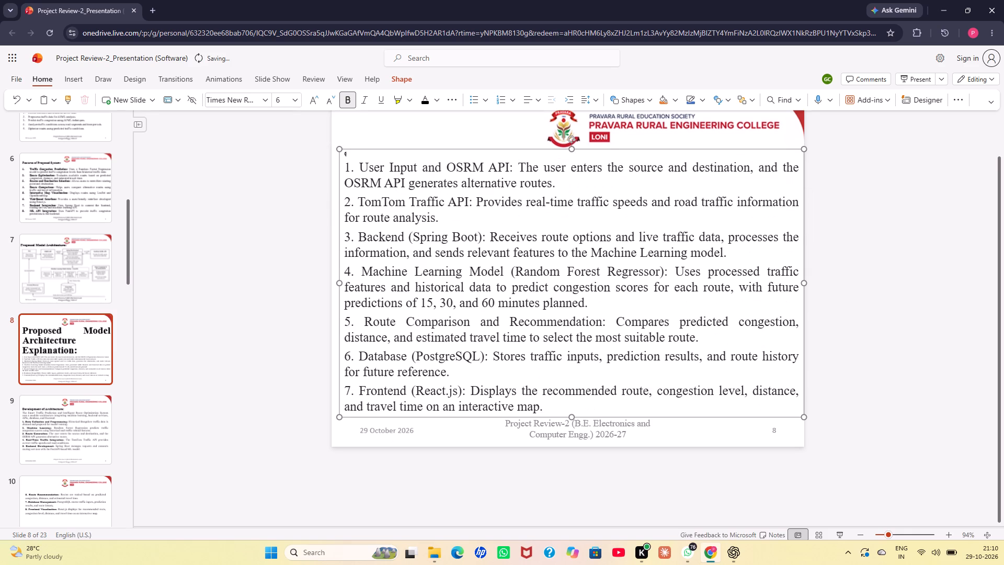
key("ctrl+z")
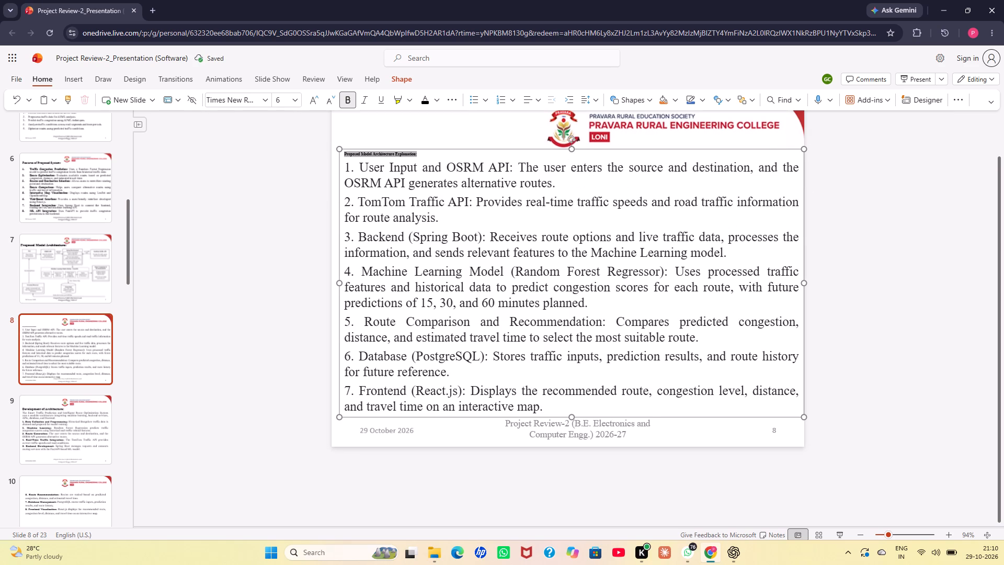
Set the heading "Proposed Model Architecture Explanation:" on slide 8 to font size 28.
left_click(549, 406)
scroll(406, 357, "down", 1)
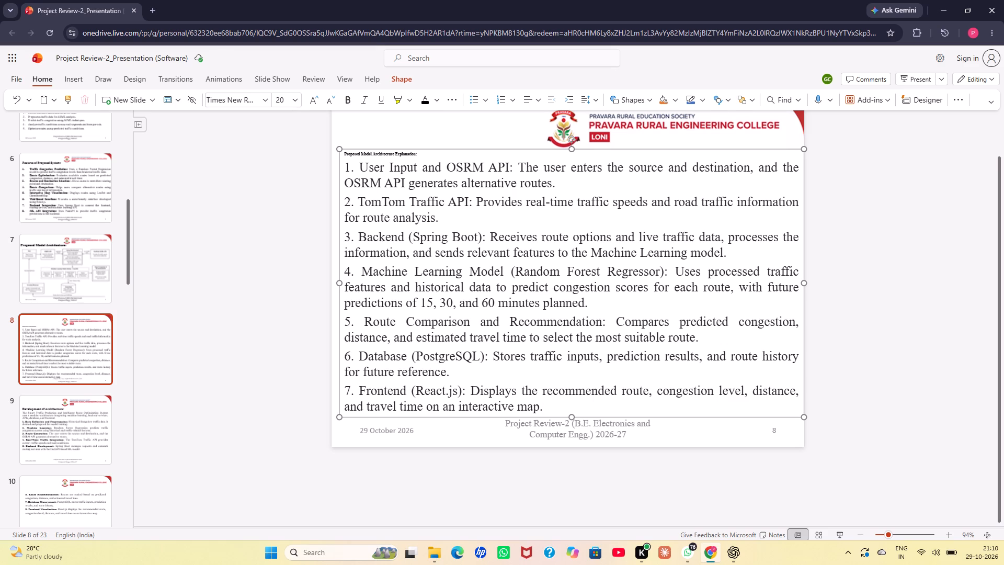
left_click_drag(346, 168, 485, 225)
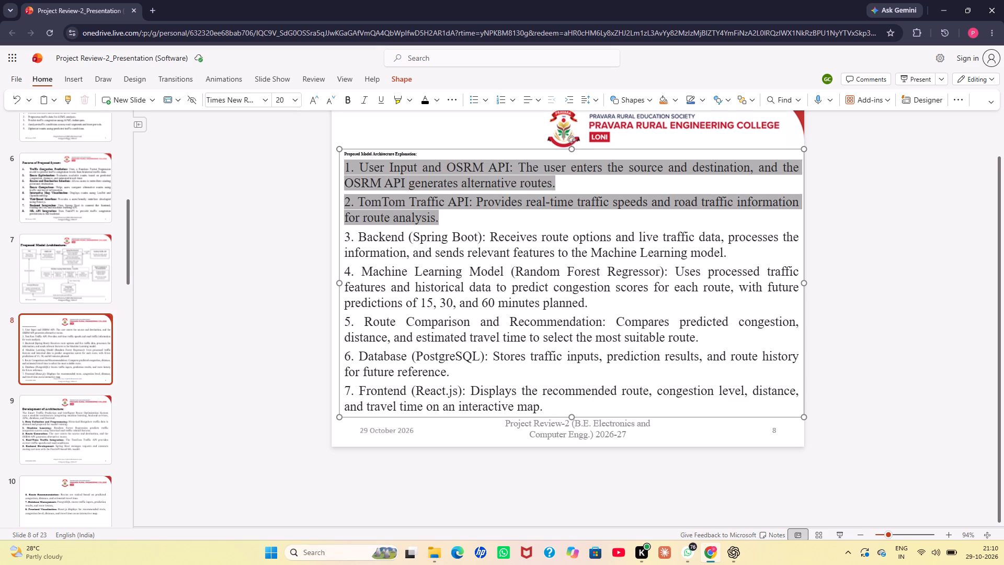
left_click_drag(485, 225, 547, 411)
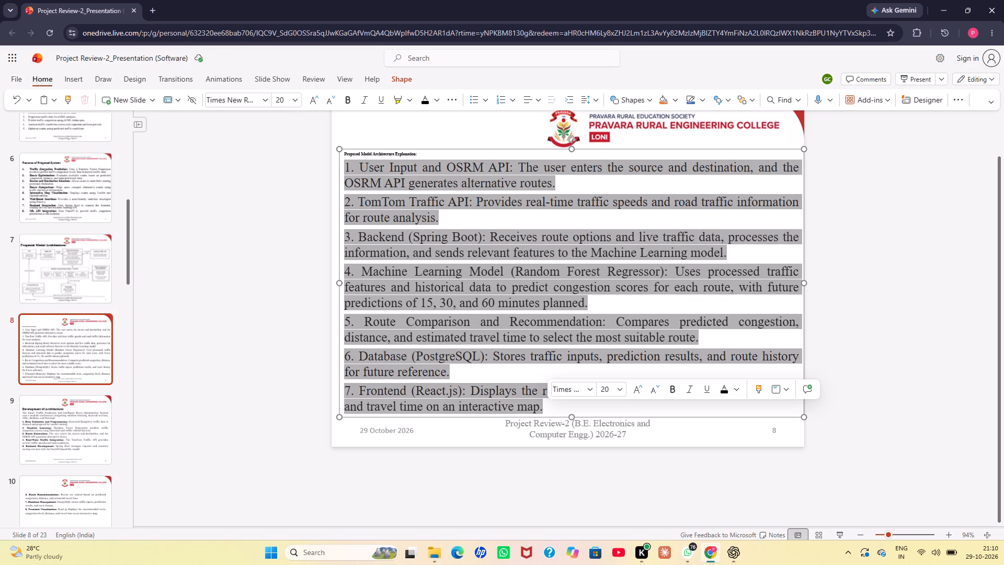
left_click(490, 212)
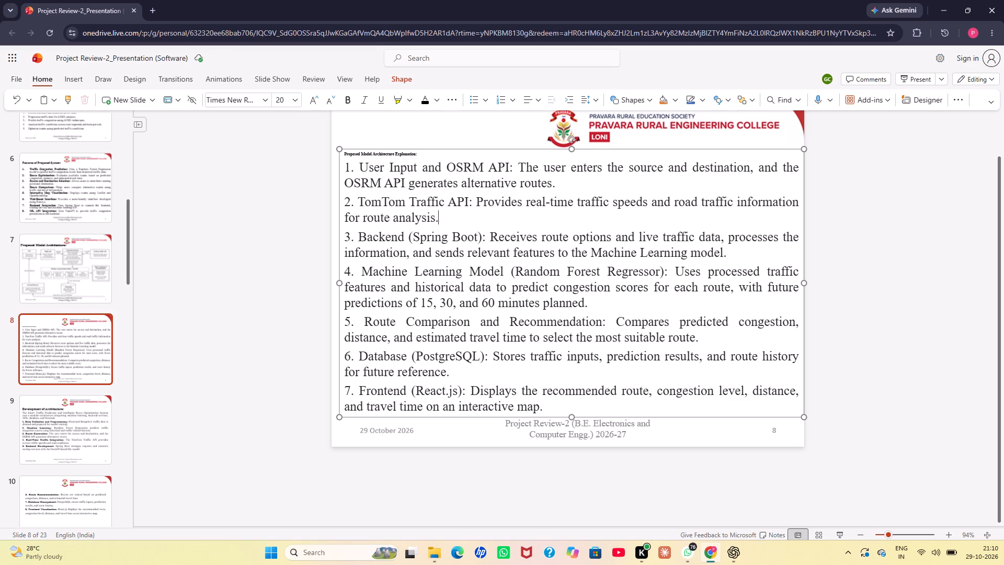
left_click_drag(427, 155, 341, 152)
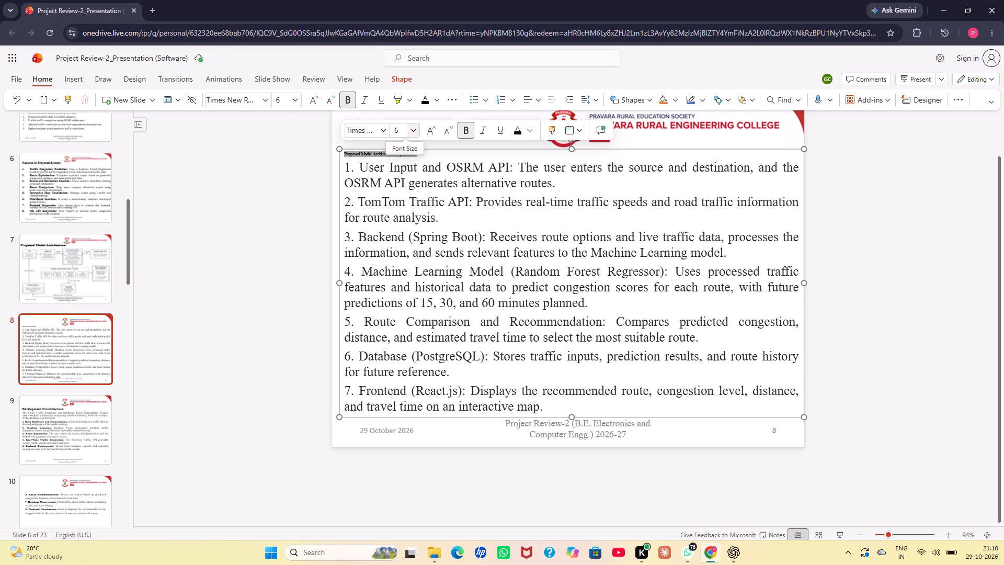
left_click(399, 127)
left_click(411, 128)
left_click(435, 313)
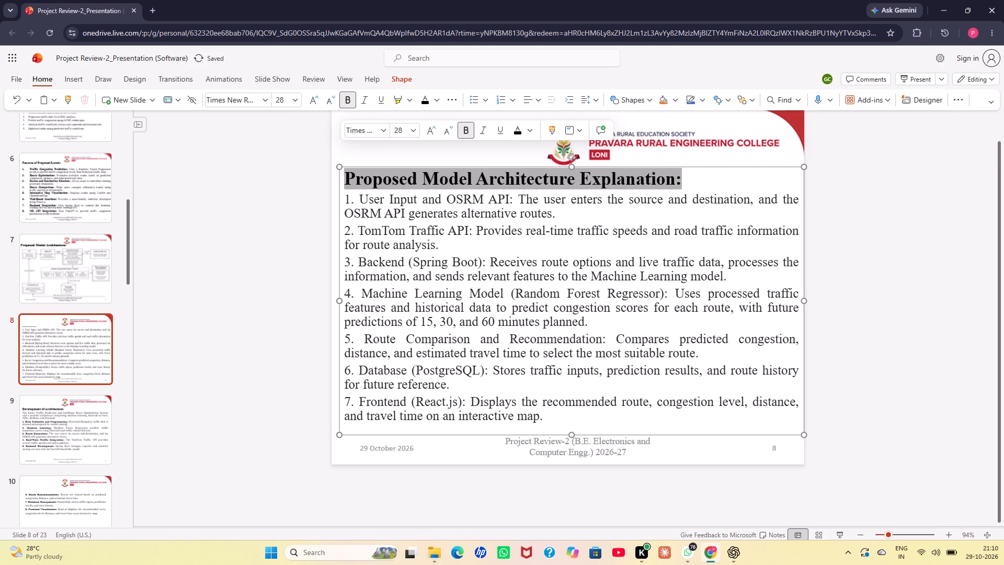
left_click(707, 182)
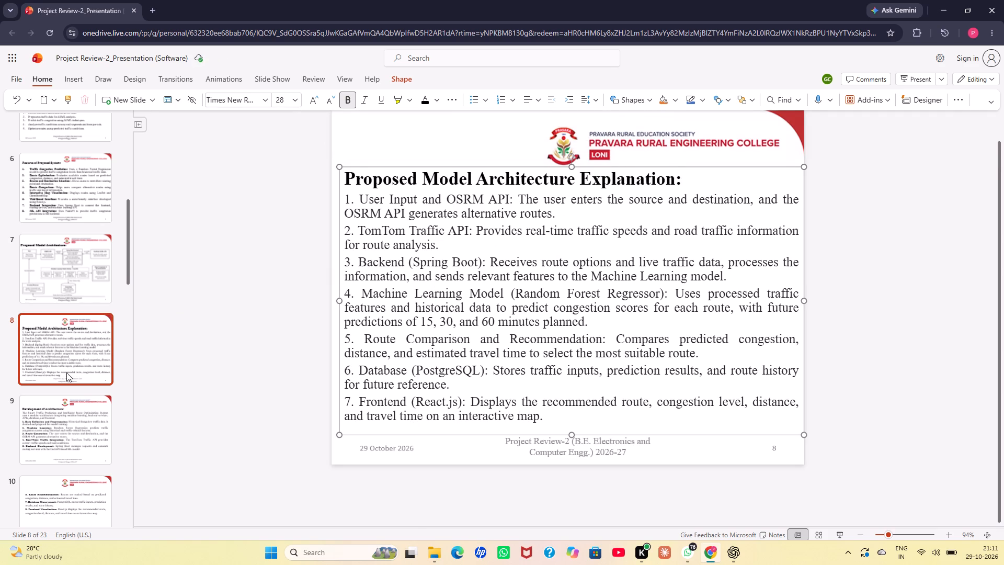
Remove the automatic list number from the Traffic Congestion Prediction point on slide 6.
left_click(87, 216)
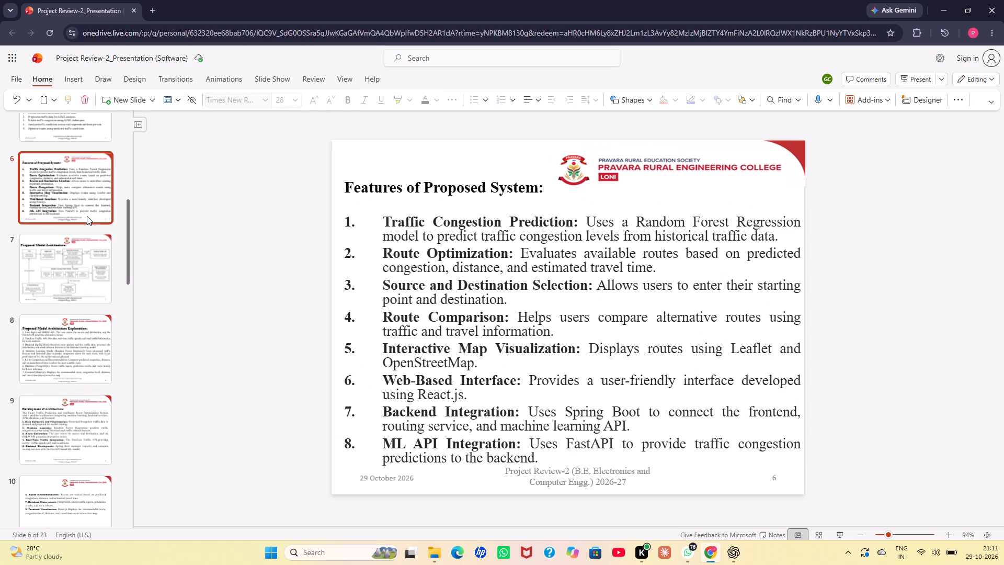
left_click(368, 222)
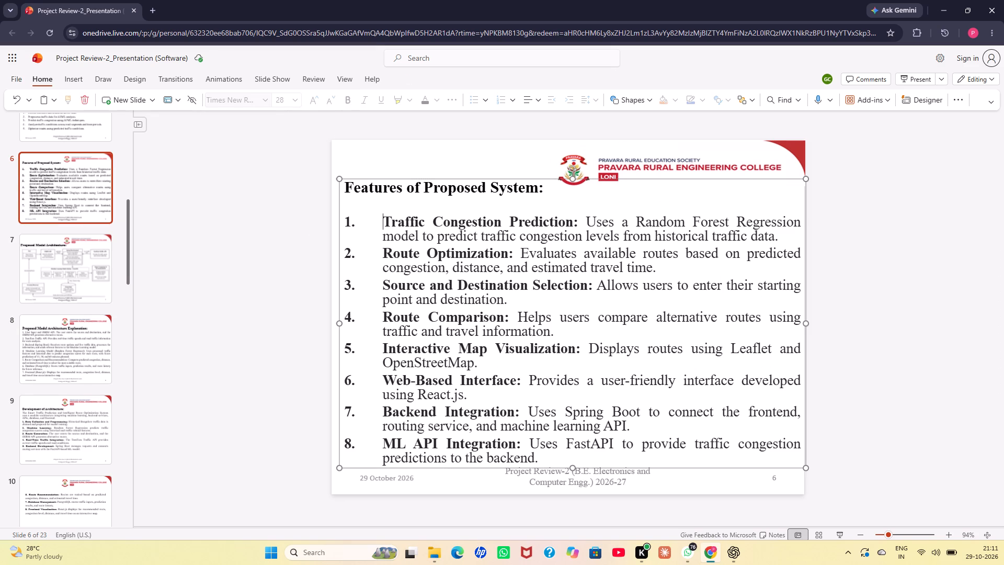
key("BackSpace")
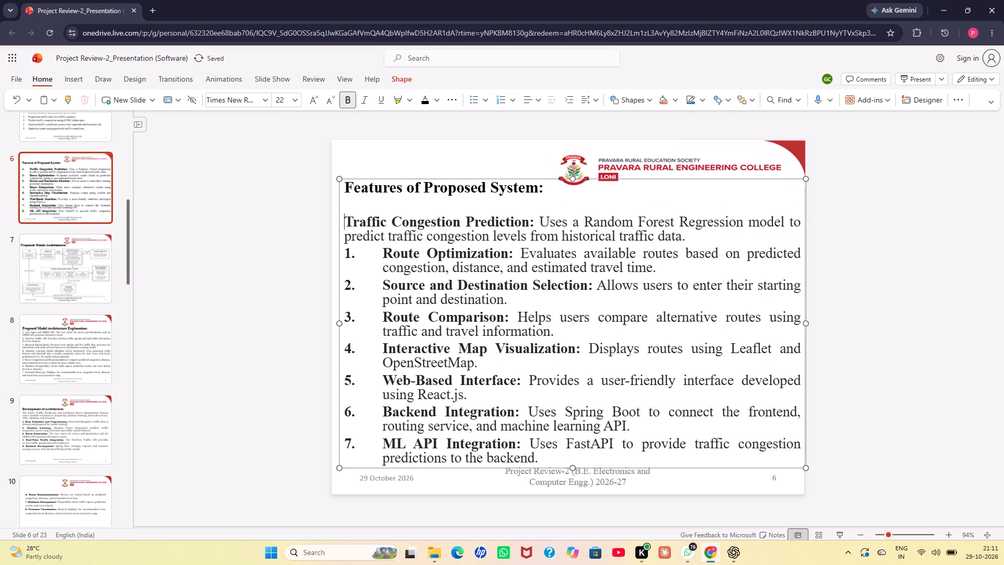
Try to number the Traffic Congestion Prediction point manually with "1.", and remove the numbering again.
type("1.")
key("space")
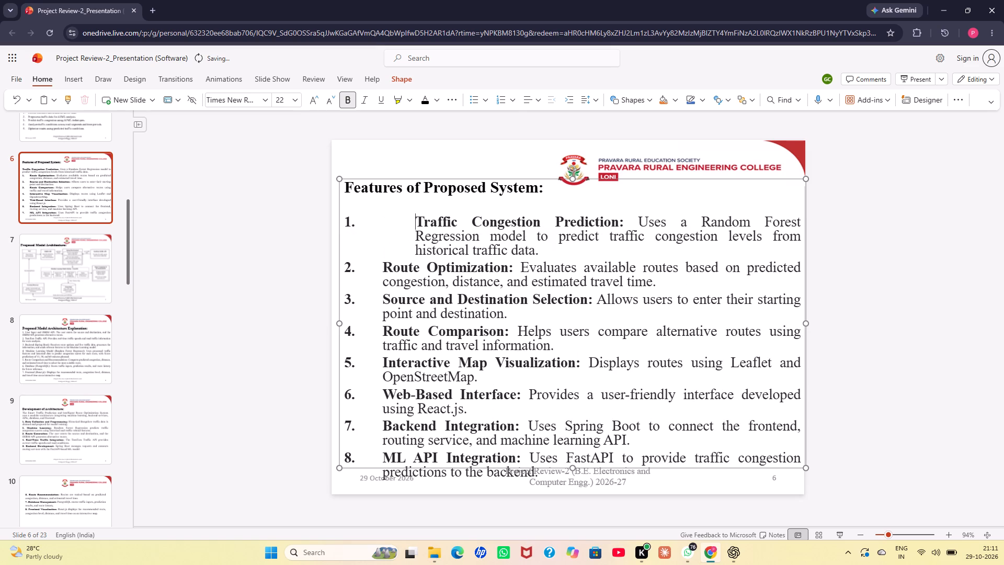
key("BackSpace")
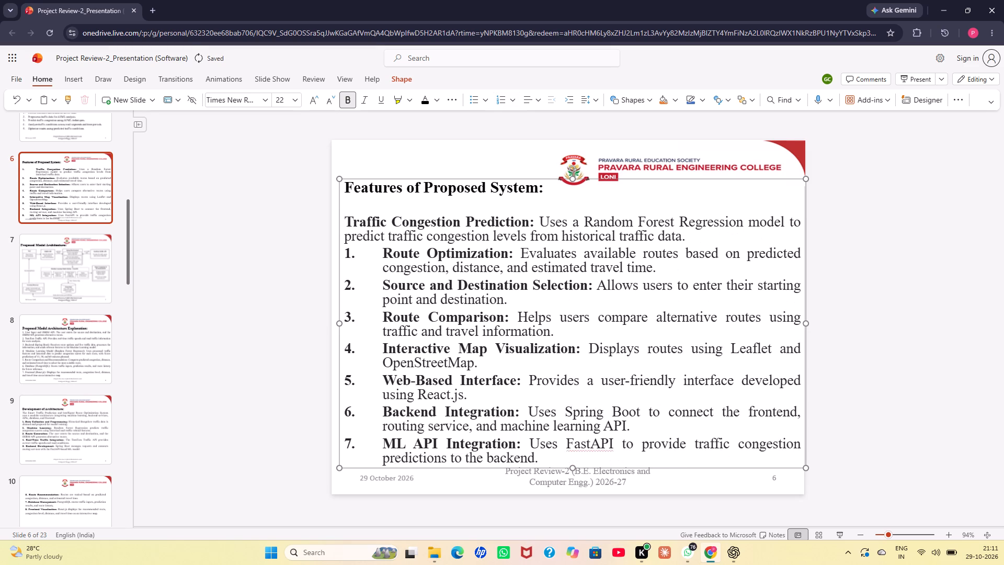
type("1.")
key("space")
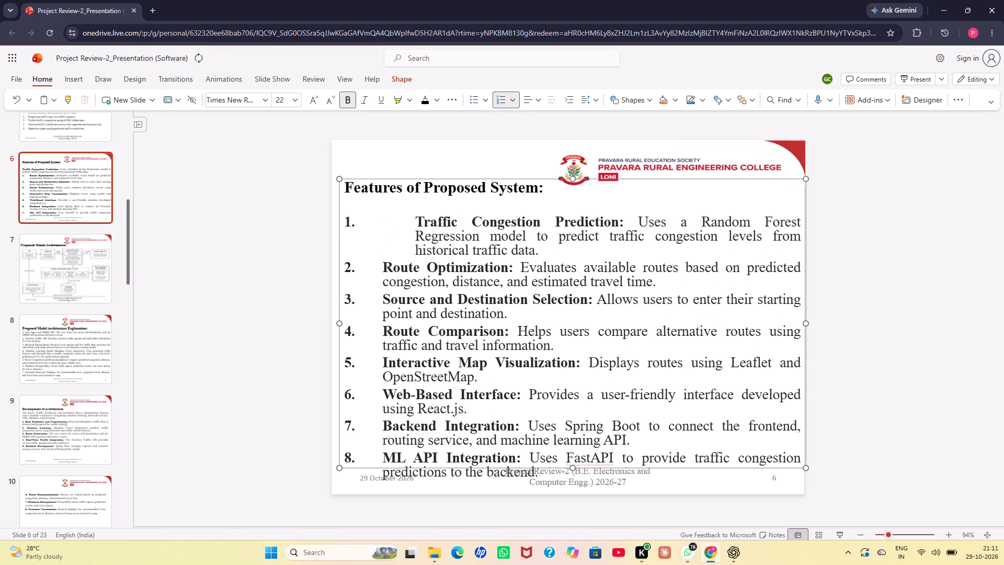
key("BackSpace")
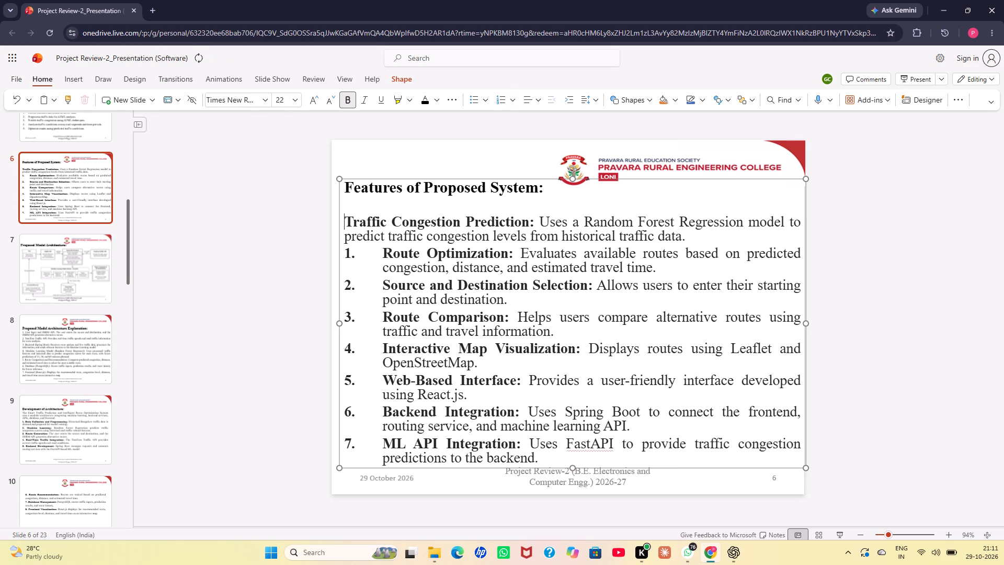
Remove the automatic list numbers from the seven slide 6 points from Route Optimization through ML API Integration.
left_click(364, 256)
key("BackSpace")
left_click(375, 286)
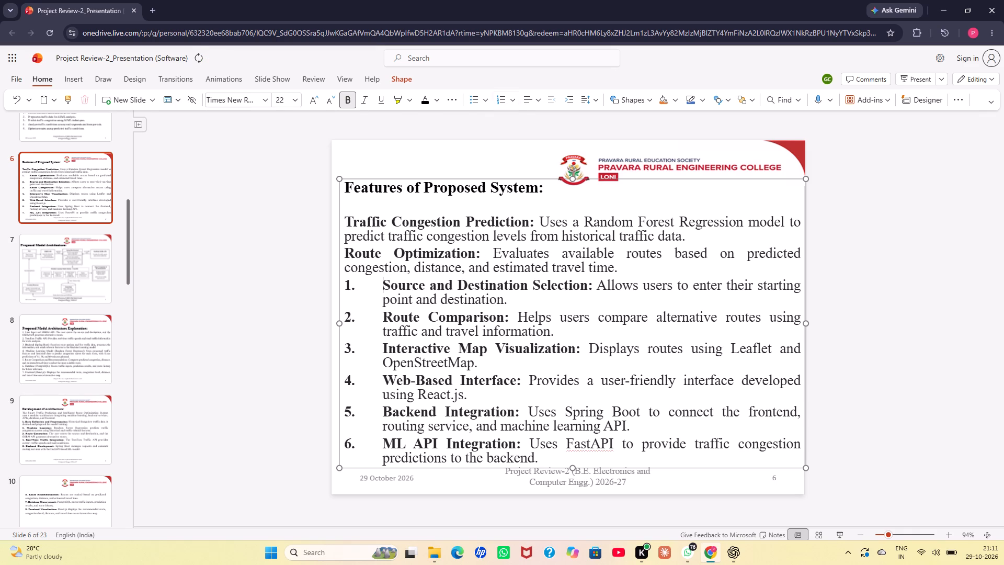
key("BackSpace")
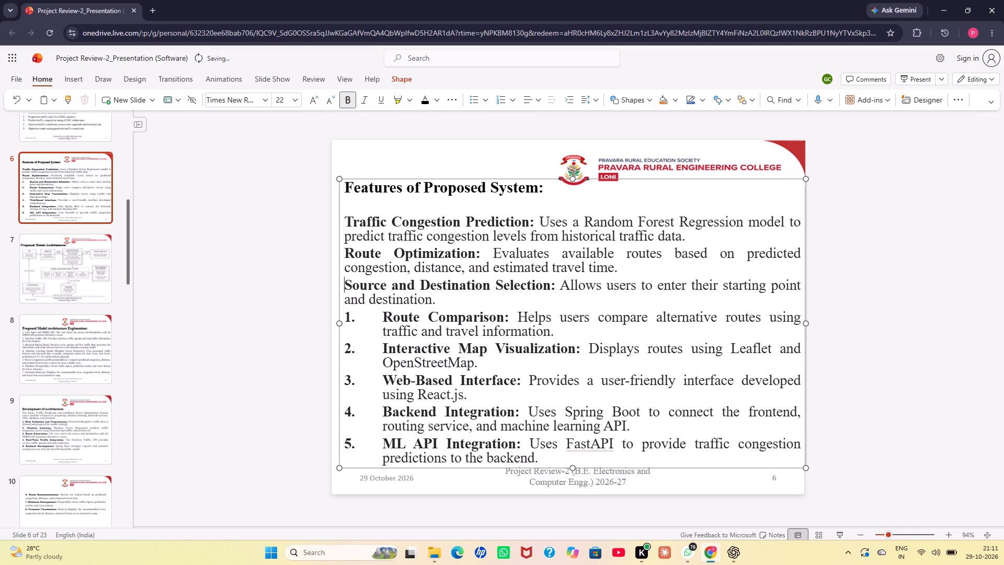
left_click(379, 319)
key("BackSpace")
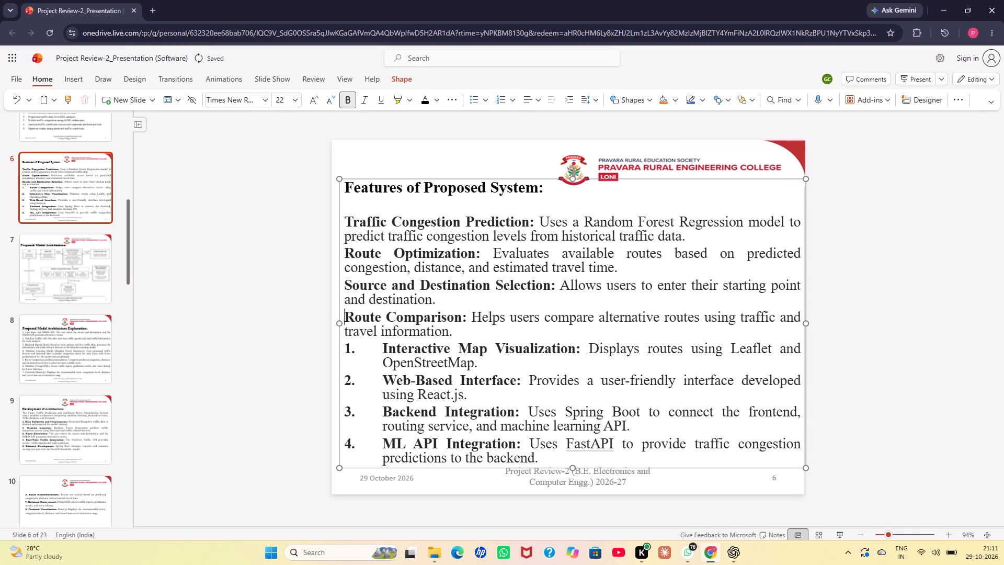
left_click(381, 351)
key("BackSpace")
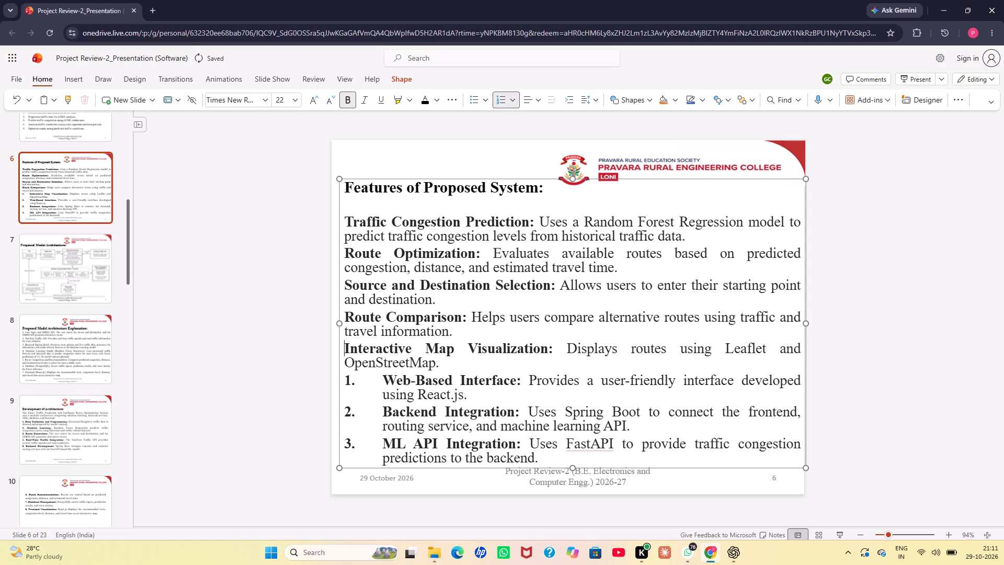
left_click(378, 379)
key("BackSpace")
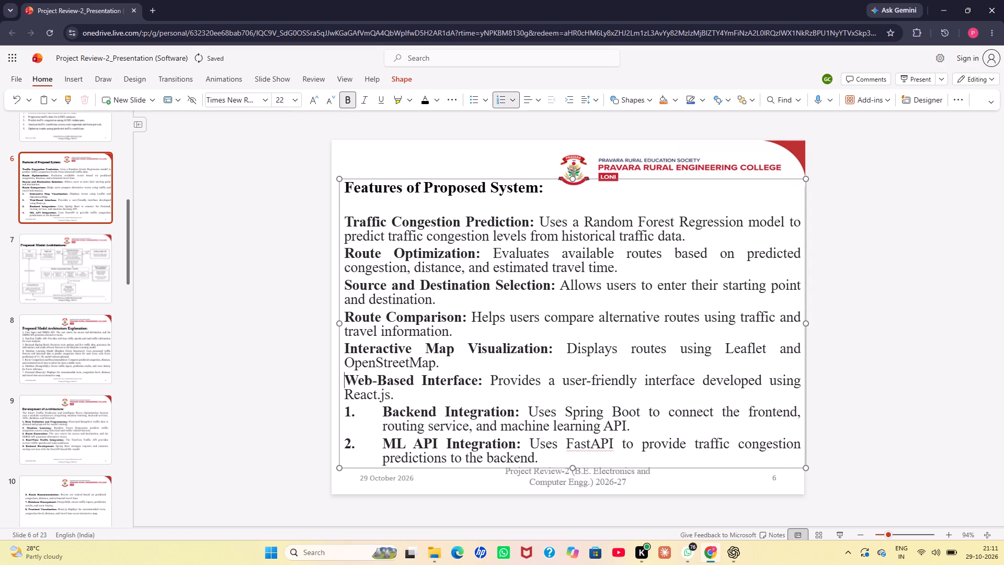
left_click(382, 415)
key("BackSpace")
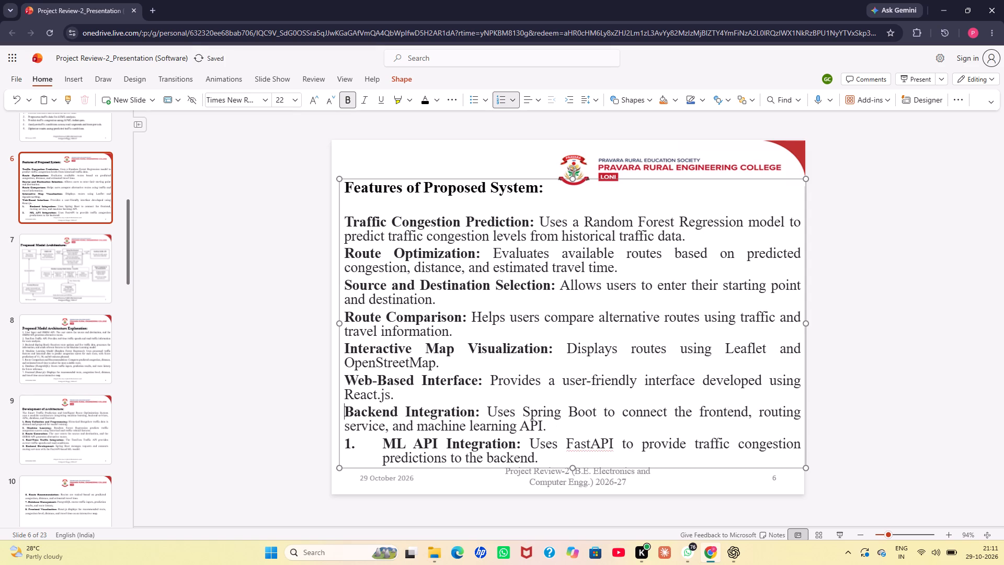
left_click(385, 442)
key("BackSpace")
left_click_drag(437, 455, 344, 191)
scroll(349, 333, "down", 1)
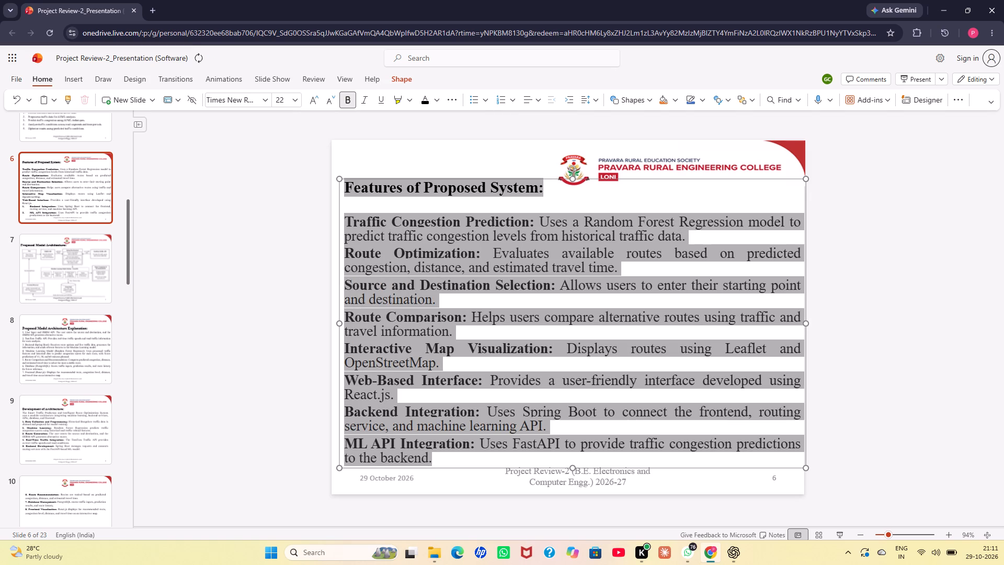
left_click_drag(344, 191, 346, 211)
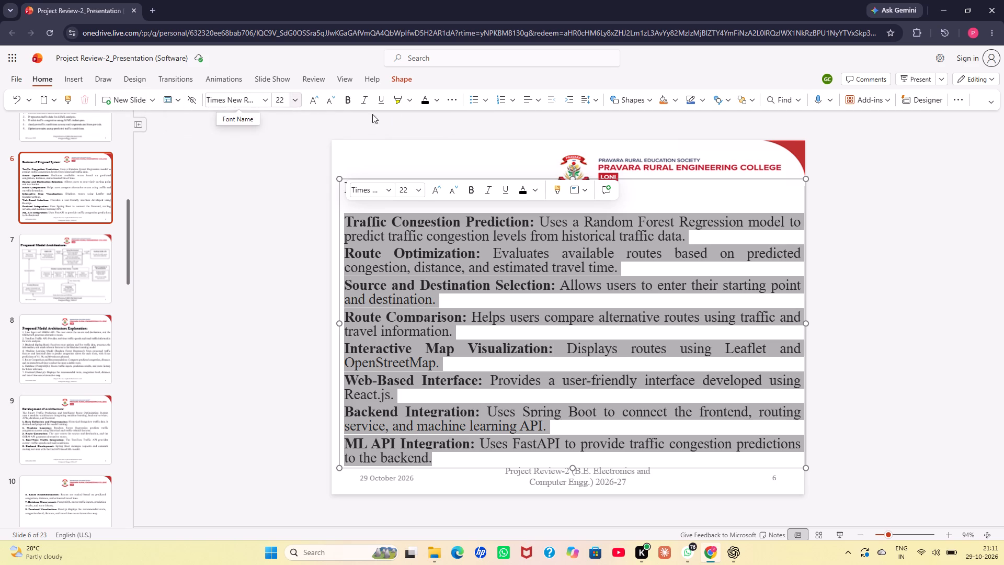
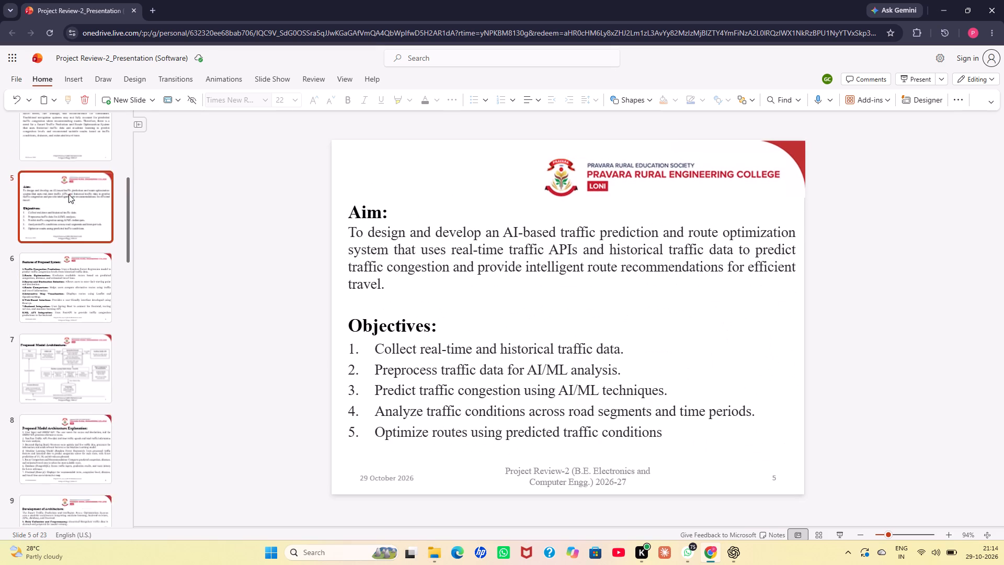
Review the text formatting and point numbering on slides 3 to 6 and on slide 8, Proposed Model Architecture Explanation.
scroll(69, 194, "up", 2)
left_click(68, 212)
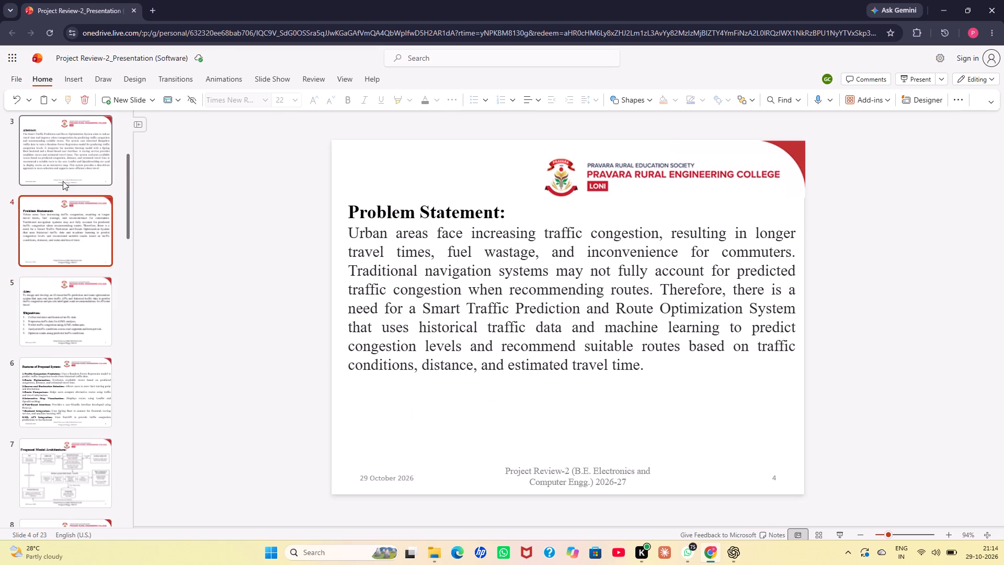
left_click(44, 153)
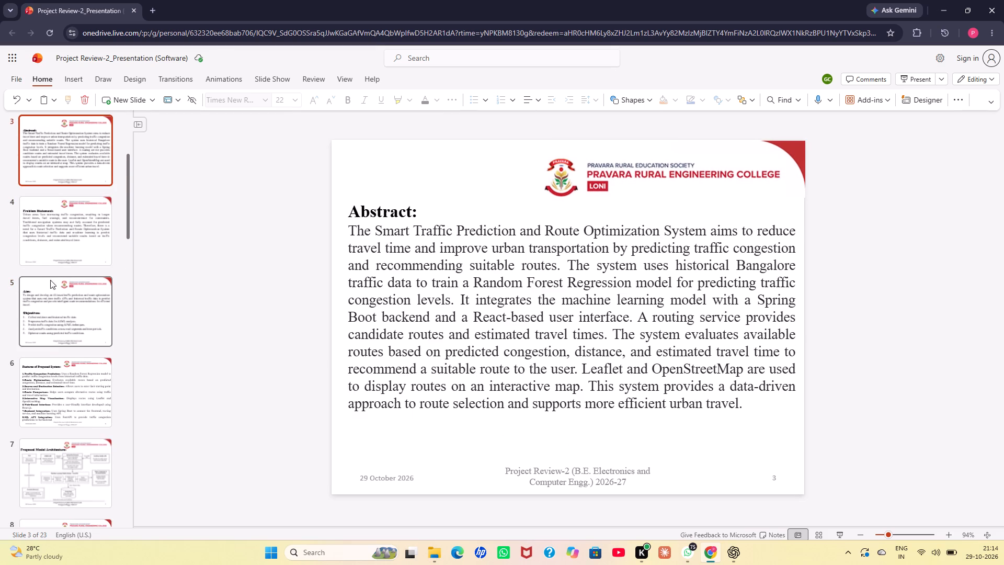
left_click(66, 307)
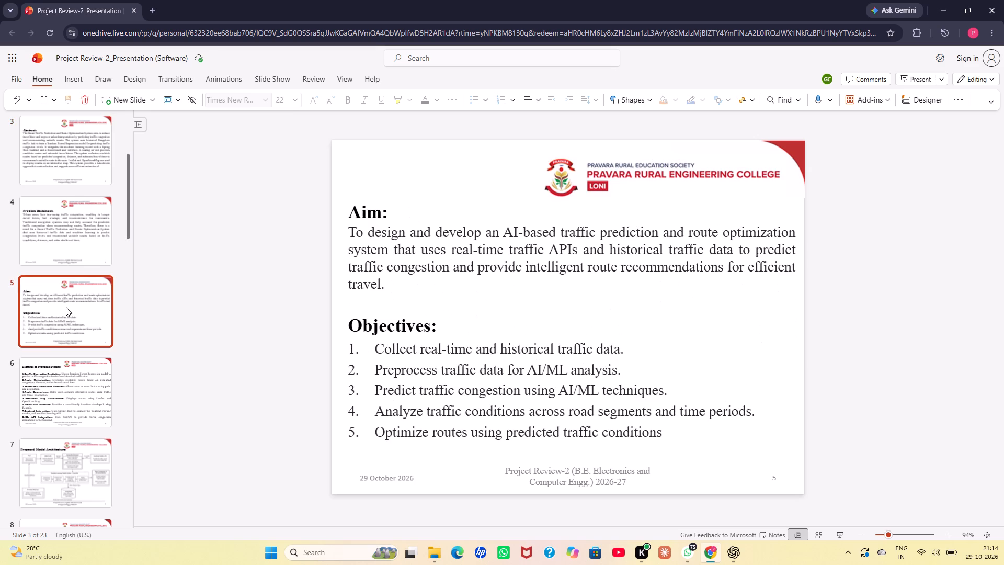
left_click(78, 374)
scroll(78, 374, "down", 1)
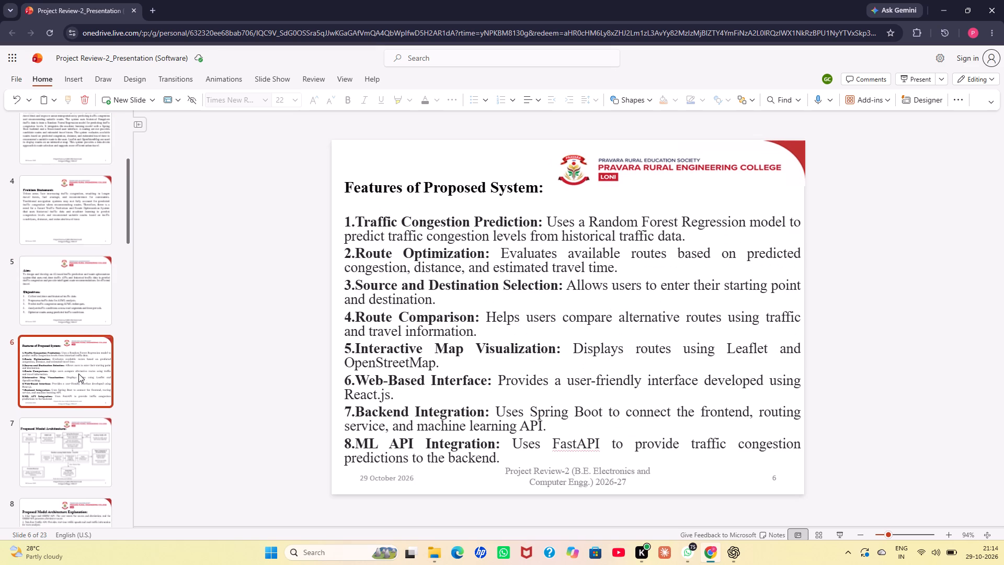
scroll(78, 374, "down", 1)
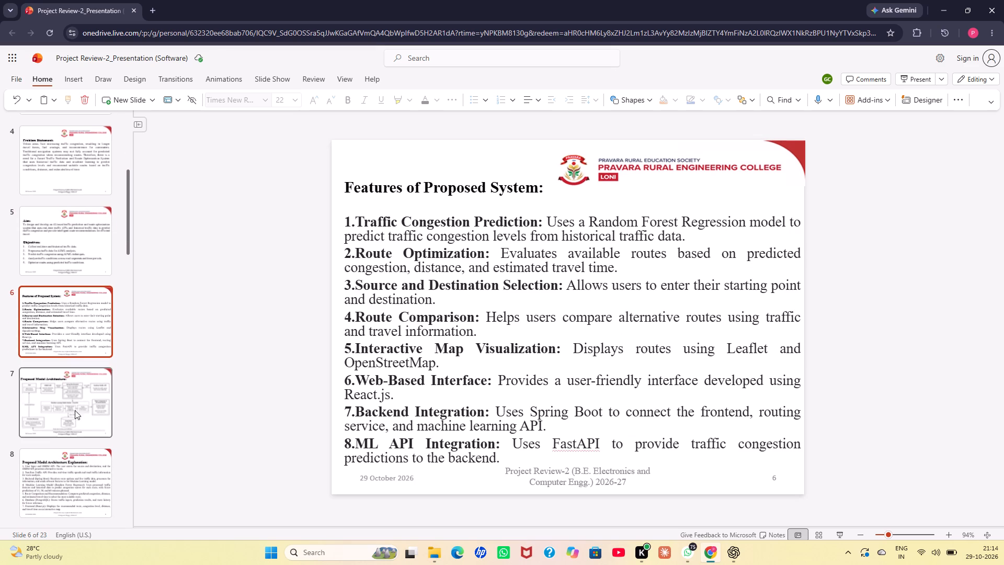
left_click(73, 484)
scroll(73, 484, "down", 1)
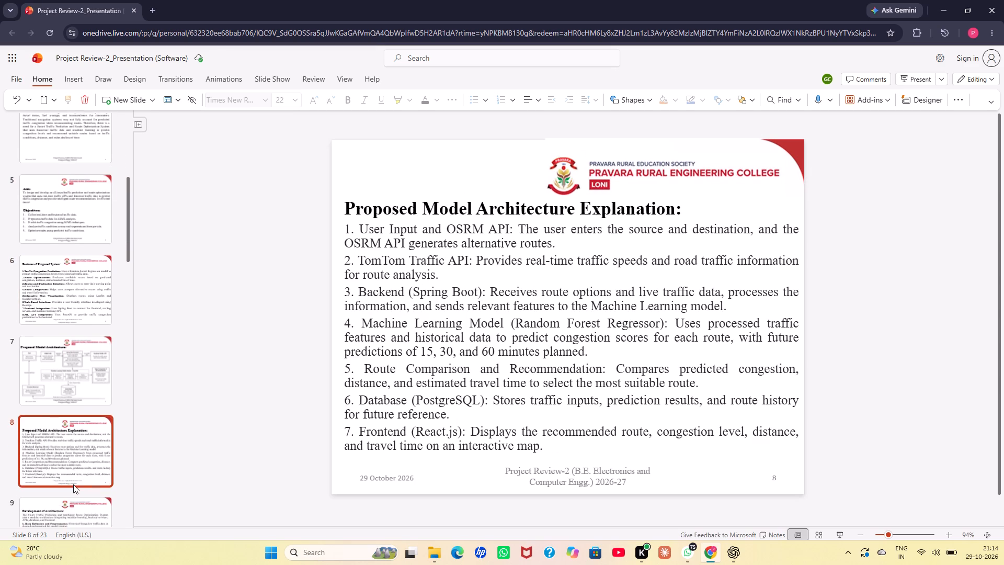
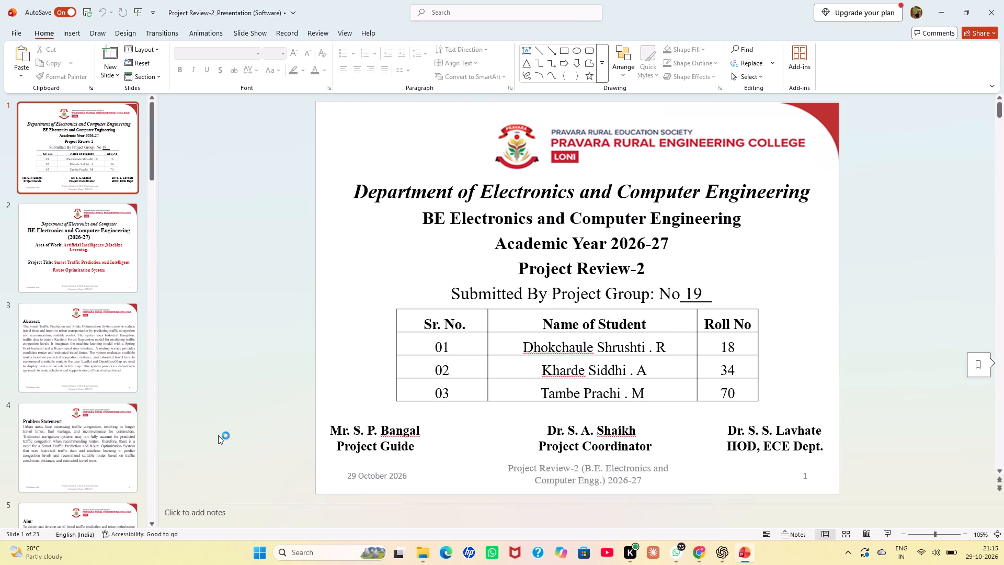
Skim the thumbnails of the whole presentation through the closing Thank You slide and back, checking the slides for consistent formatting.
scroll(110, 419, "down", 10)
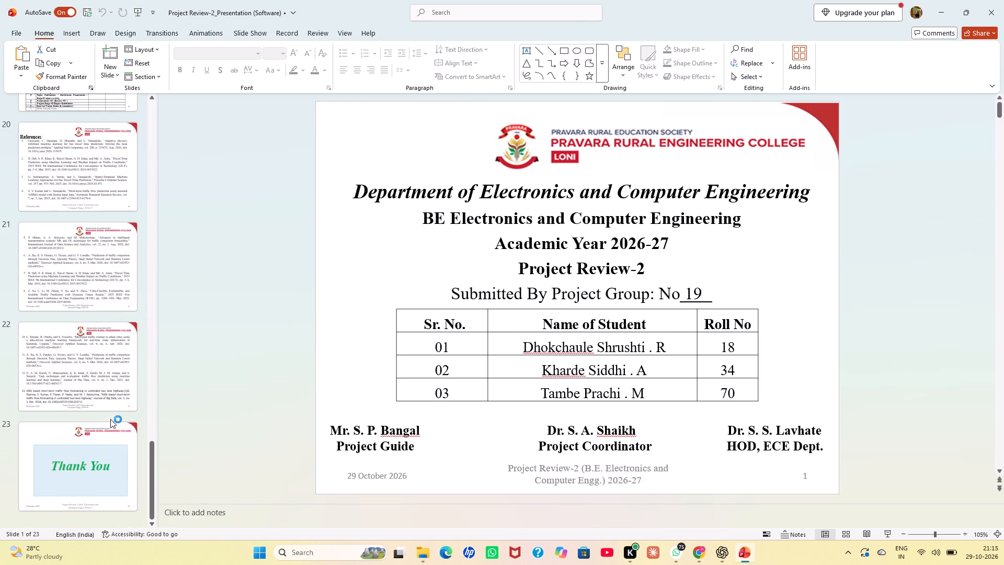
scroll(110, 419, "up", 2)
scroll(94, 457, "down", 3)
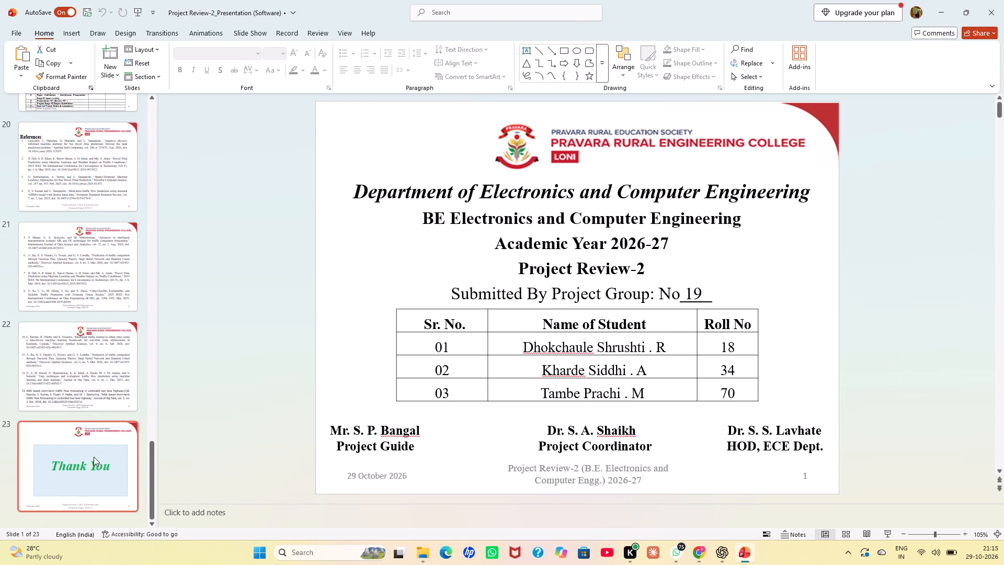
scroll(94, 457, "down", 1)
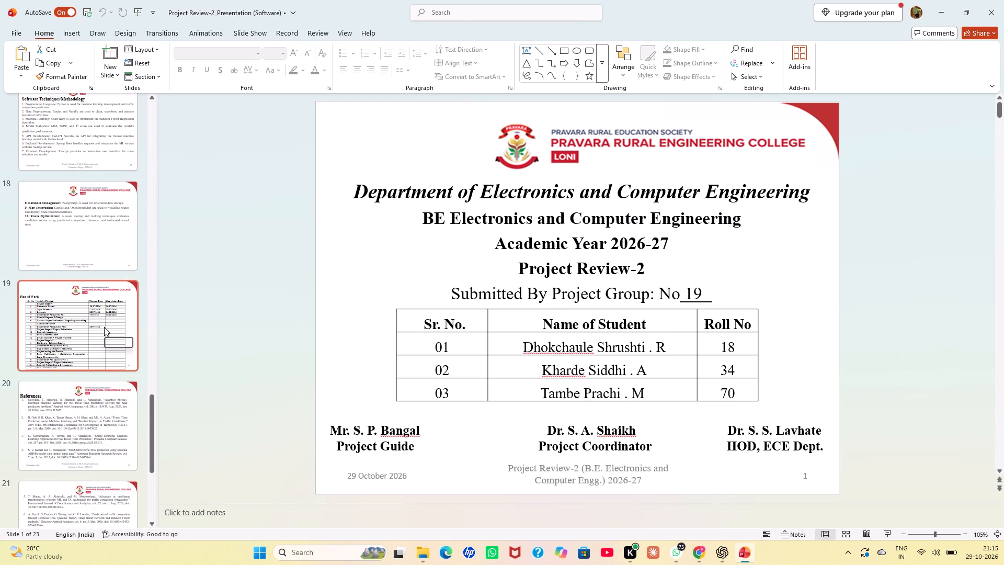
scroll(104, 327, "up", 11)
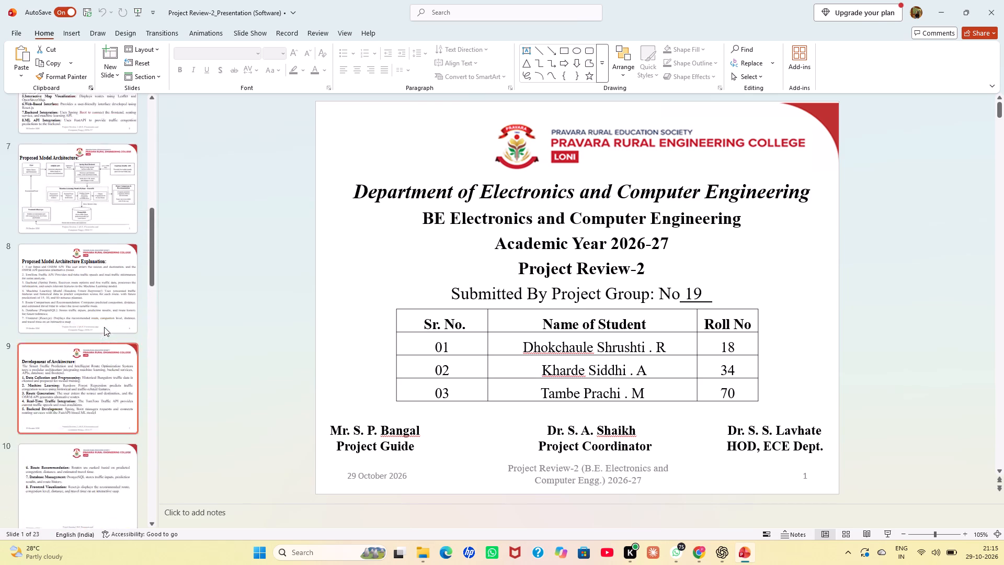